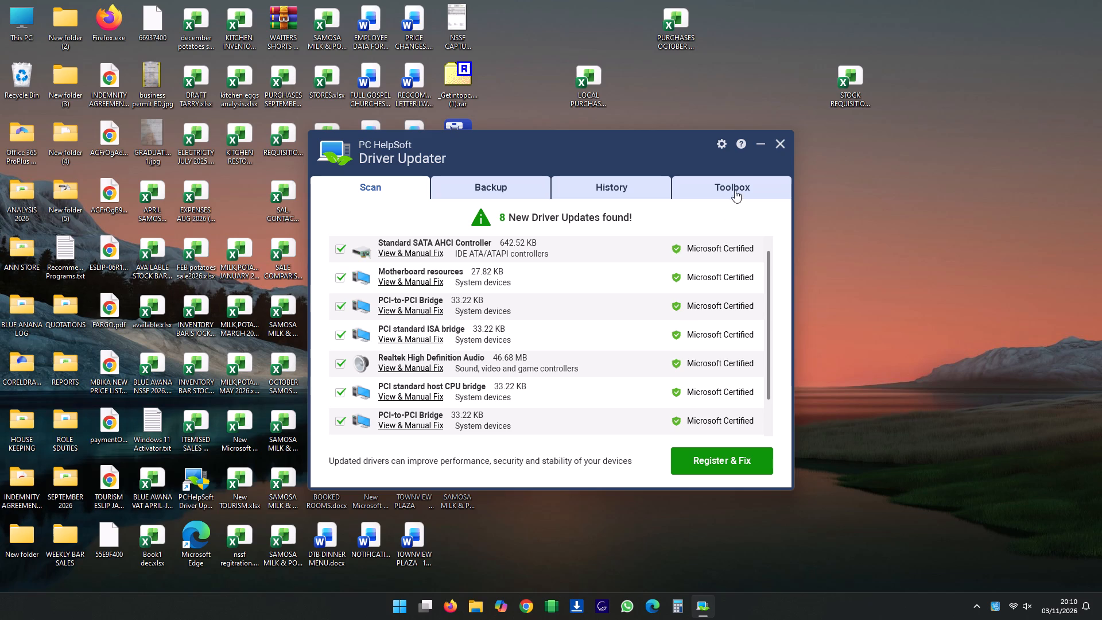
Set the driver updater window aside and open the workbook KITCHEN SALES OCTOBER 2026.xlsx from the file folder.
click(763, 140)
double_click(751, 223)
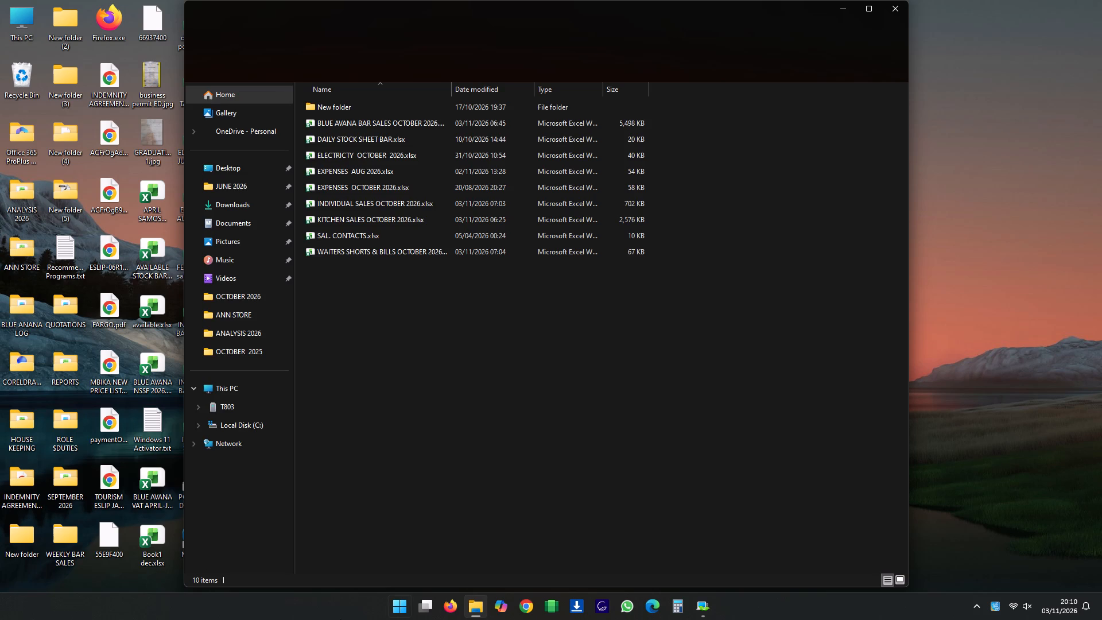
double_click(421, 226)
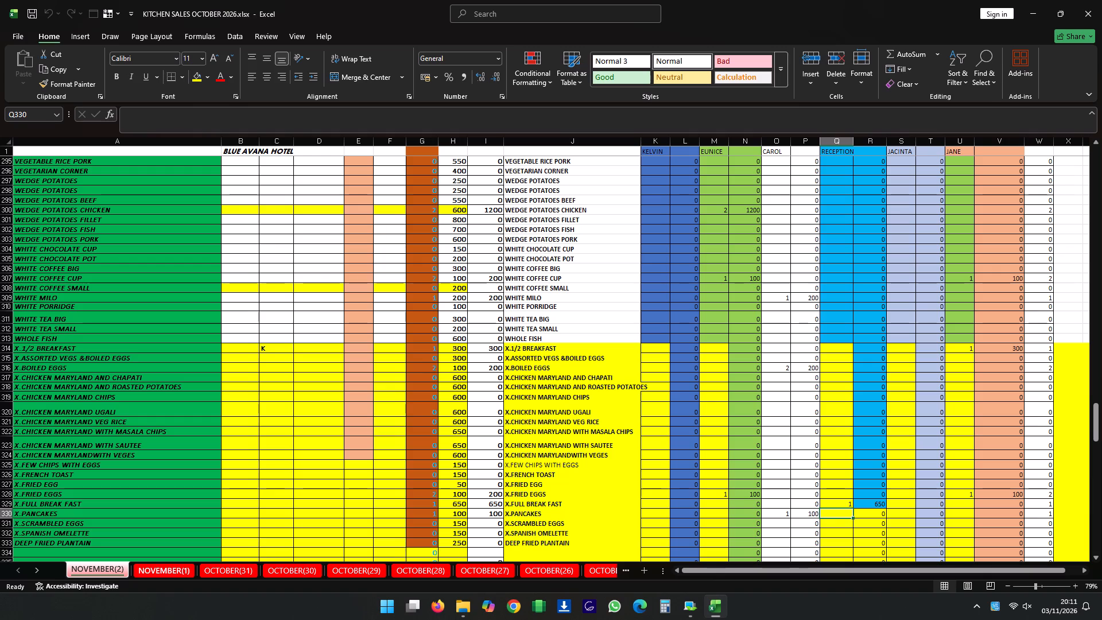
Create a copy of the NOVEMBER(2) sheet in the same workbook, placed before NOVEMBER(2).
right_click(105, 564)
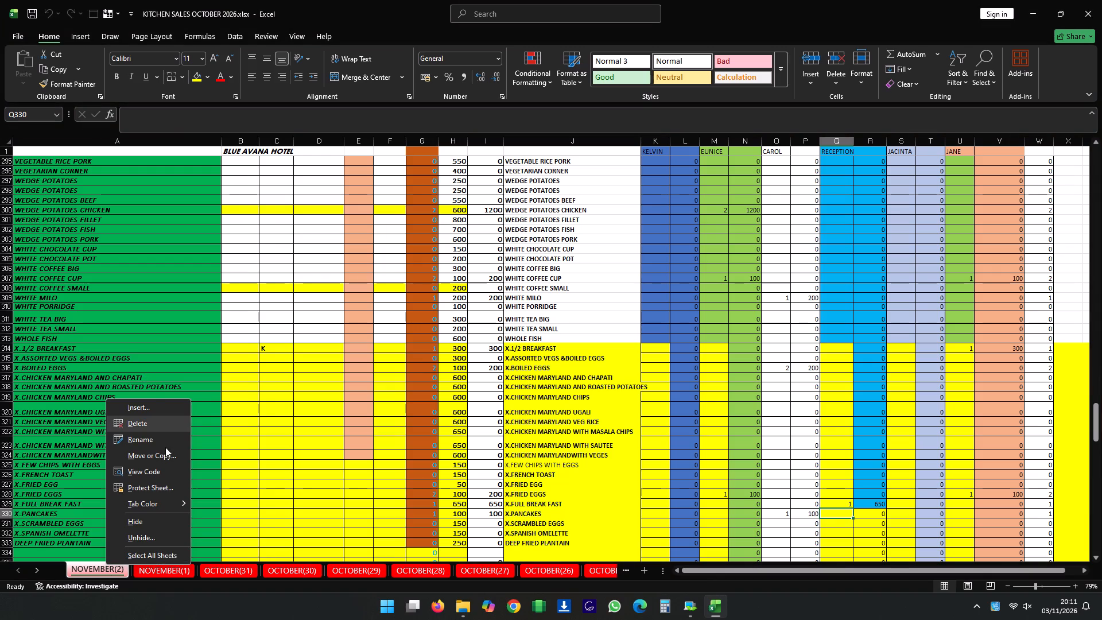
click(166, 459)
click(133, 548)
click(133, 555)
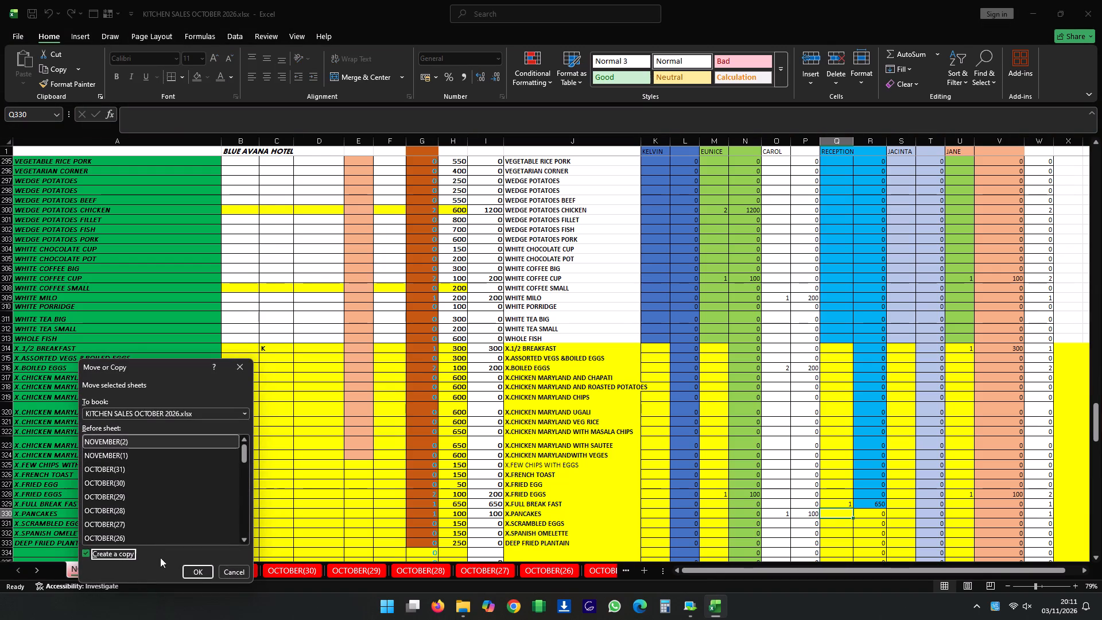
click(195, 573)
right_click(301, 158)
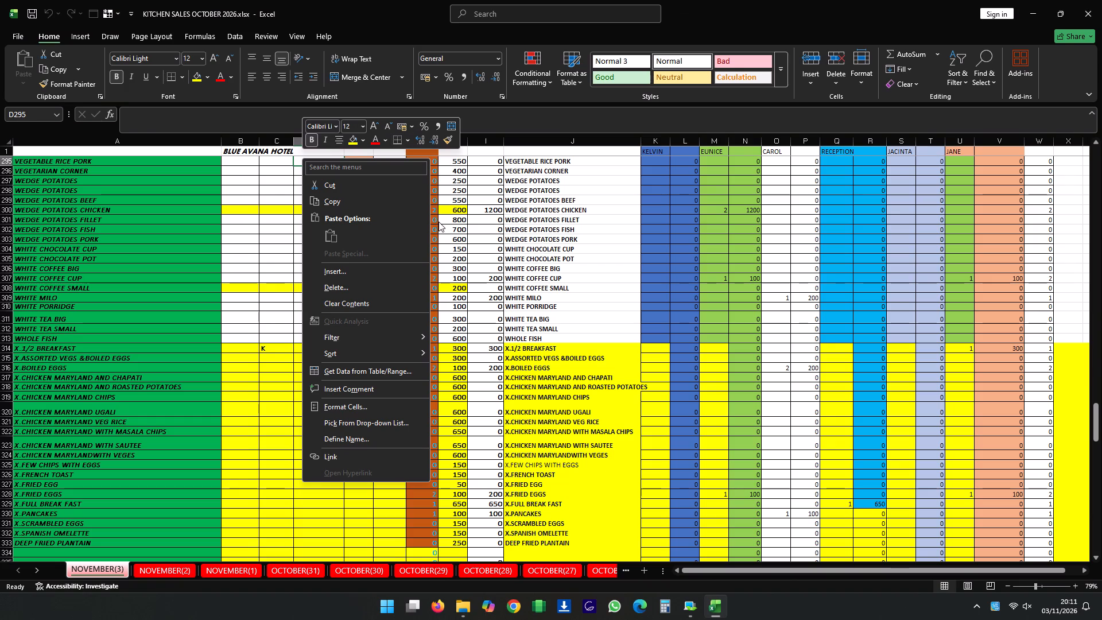
click(545, 230)
Clear Eunice's item quantities in M6:M337 on the NOVEMBER(3) sheet, leaving the TOTAL row out.
scroll(941, 271, up, 18)
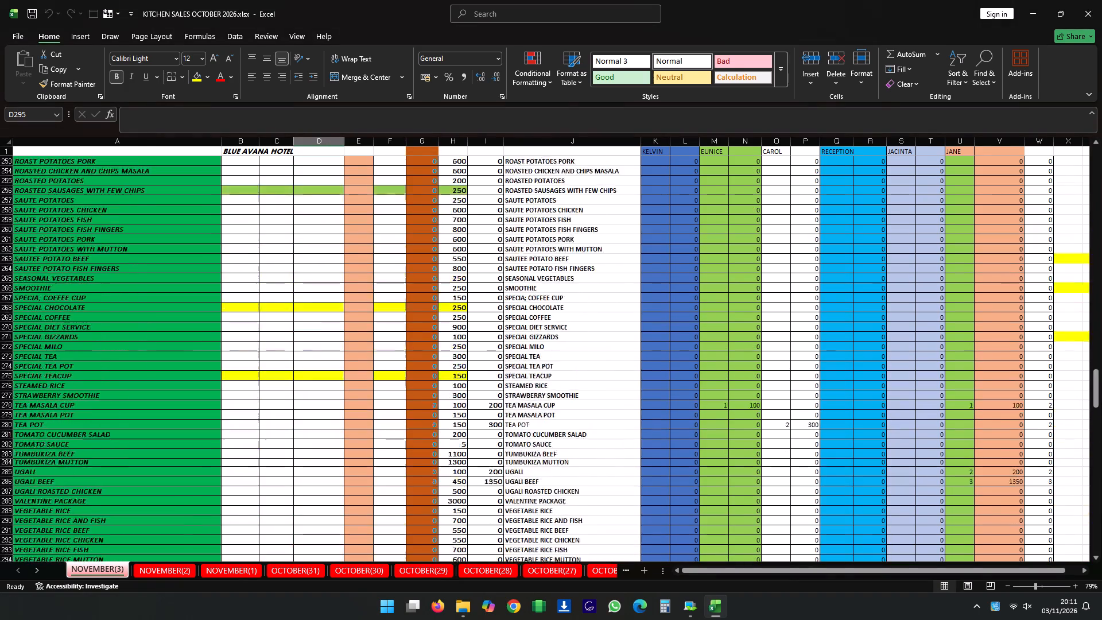
scroll(941, 345, up, 20)
scroll(941, 345, up, 20)
scroll(941, 345, up, 20)
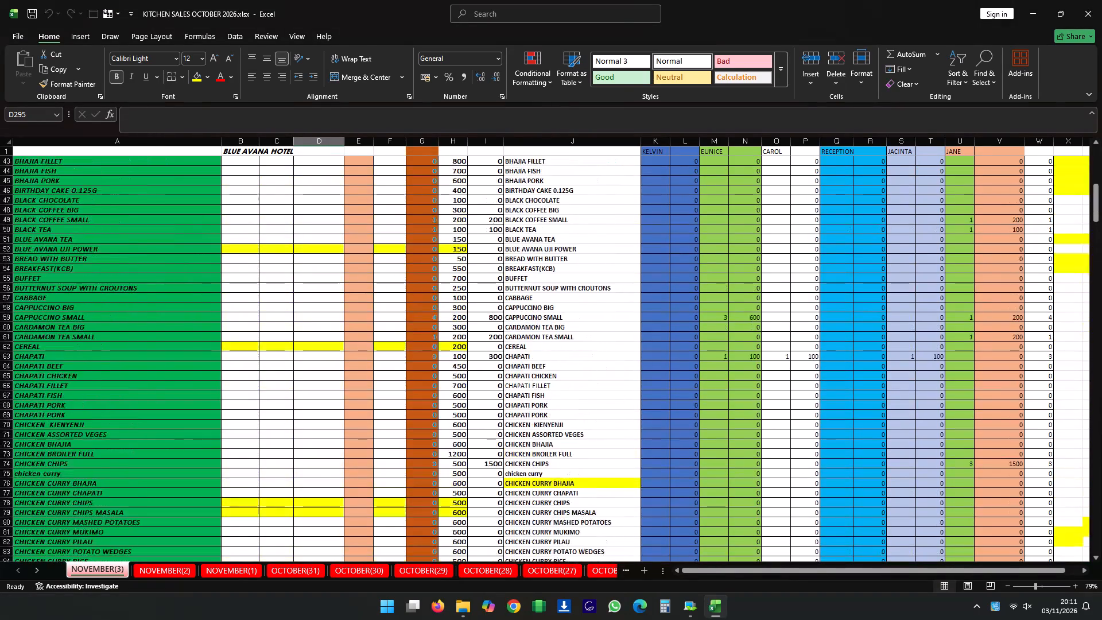
scroll(941, 345, up, 20)
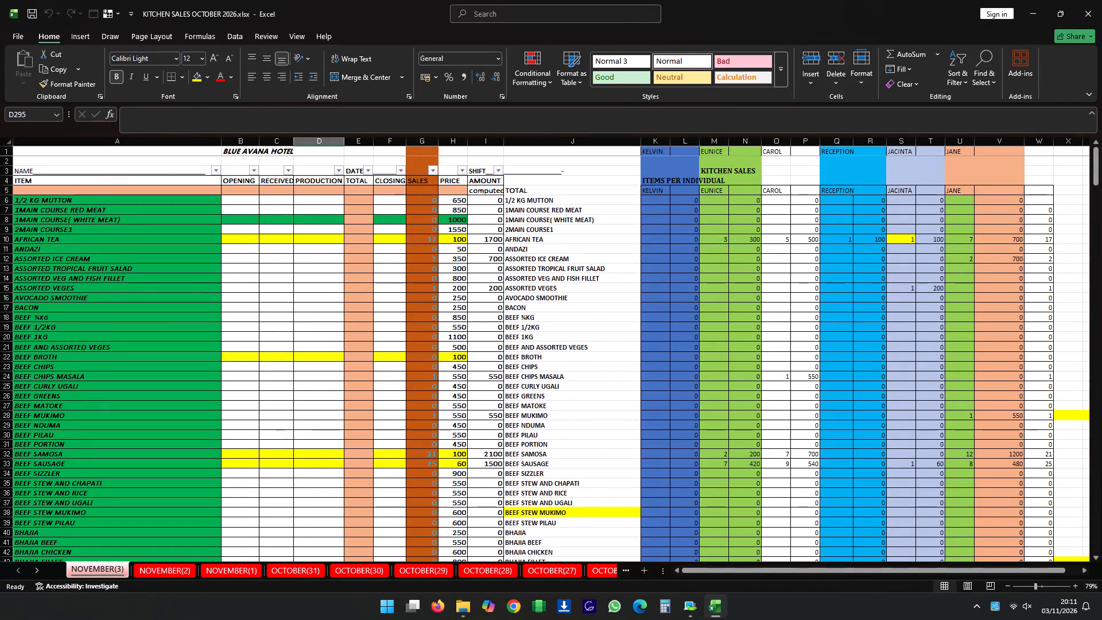
drag(713, 203, 705, 619)
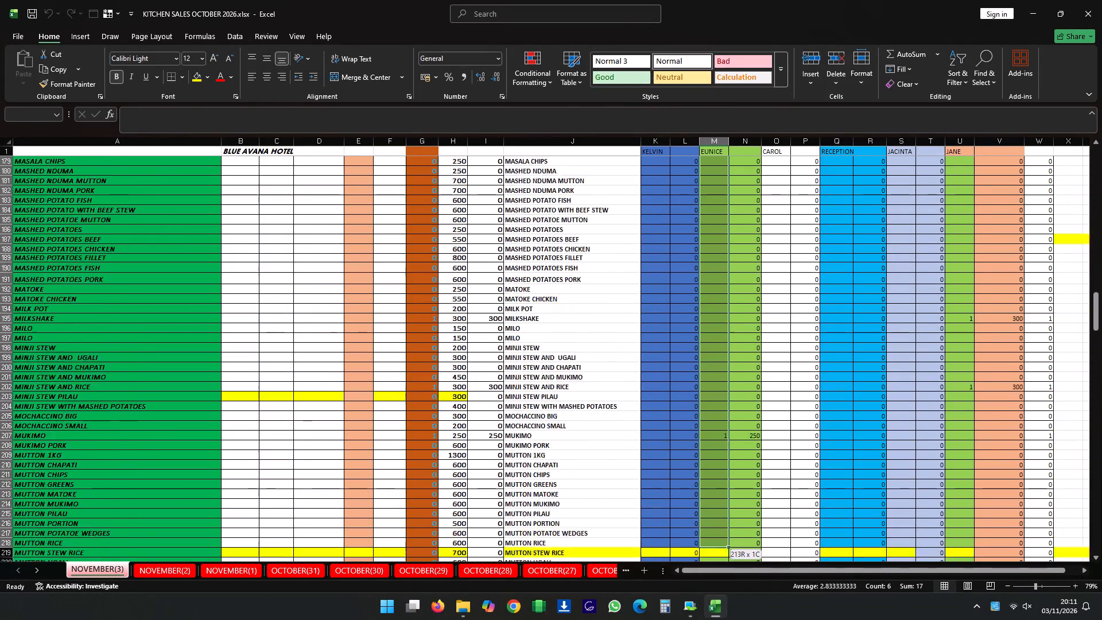
drag(705, 619, 719, 512)
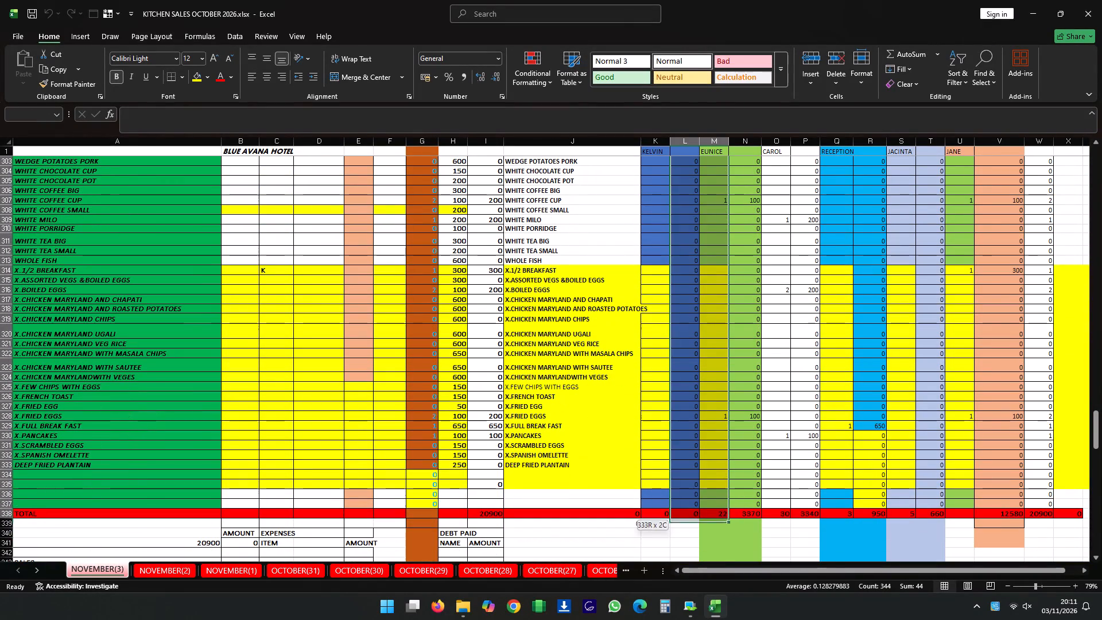
drag(719, 512, 719, 506)
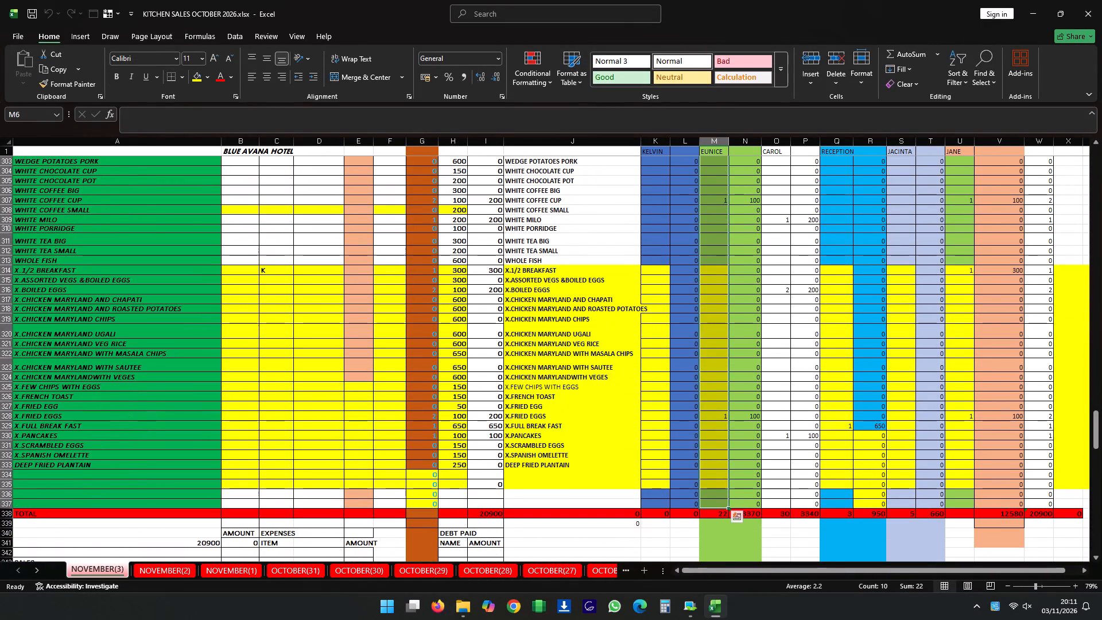
key(Delete)
click(806, 359)
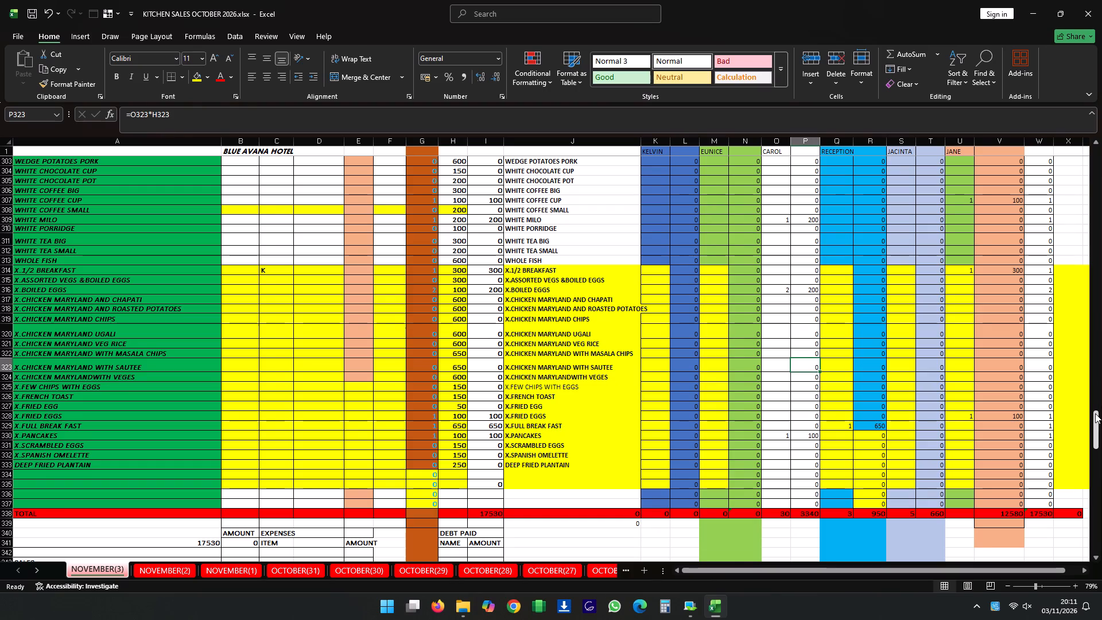
Clear Carol's item quantities in O6:O337 on the NOVEMBER(3) sheet.
drag(1095, 413, 1084, 0)
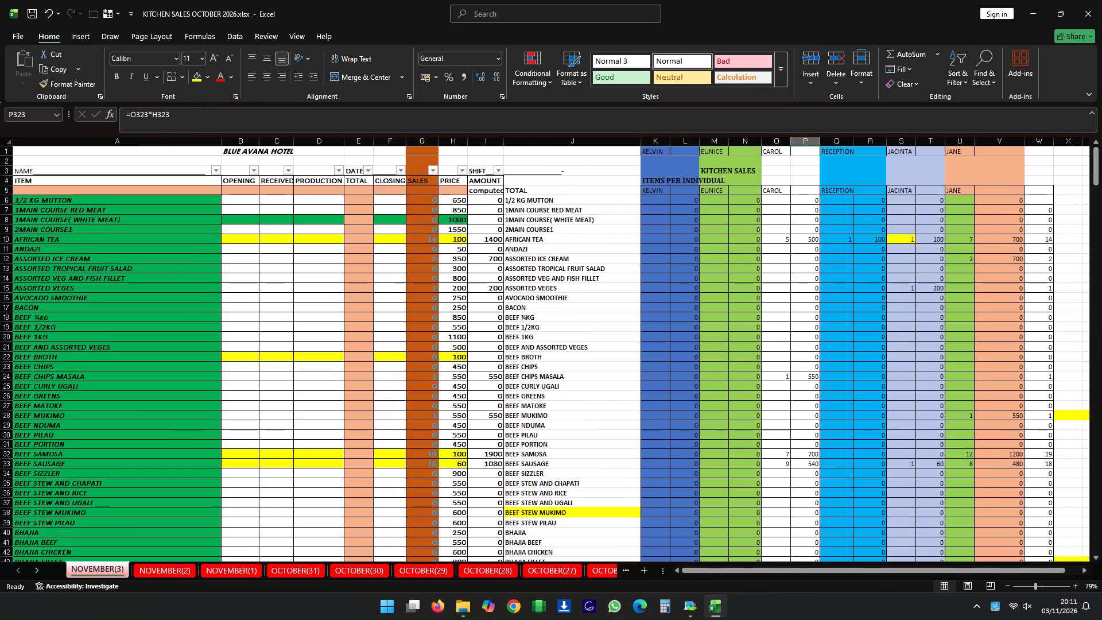
drag(766, 200, 771, 619)
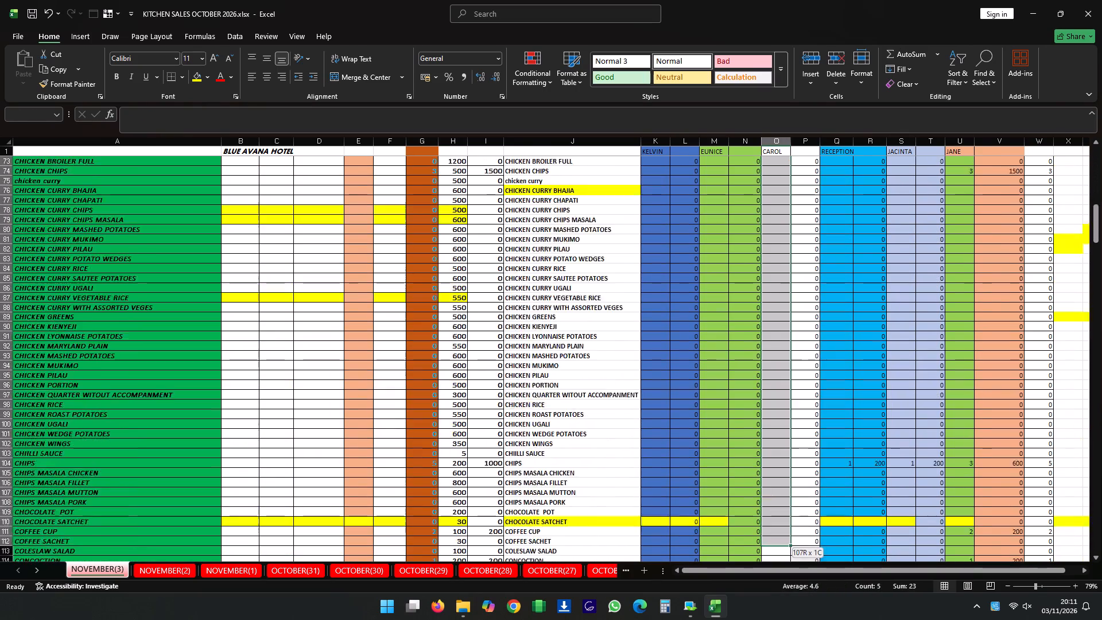
drag(771, 619, 778, 546)
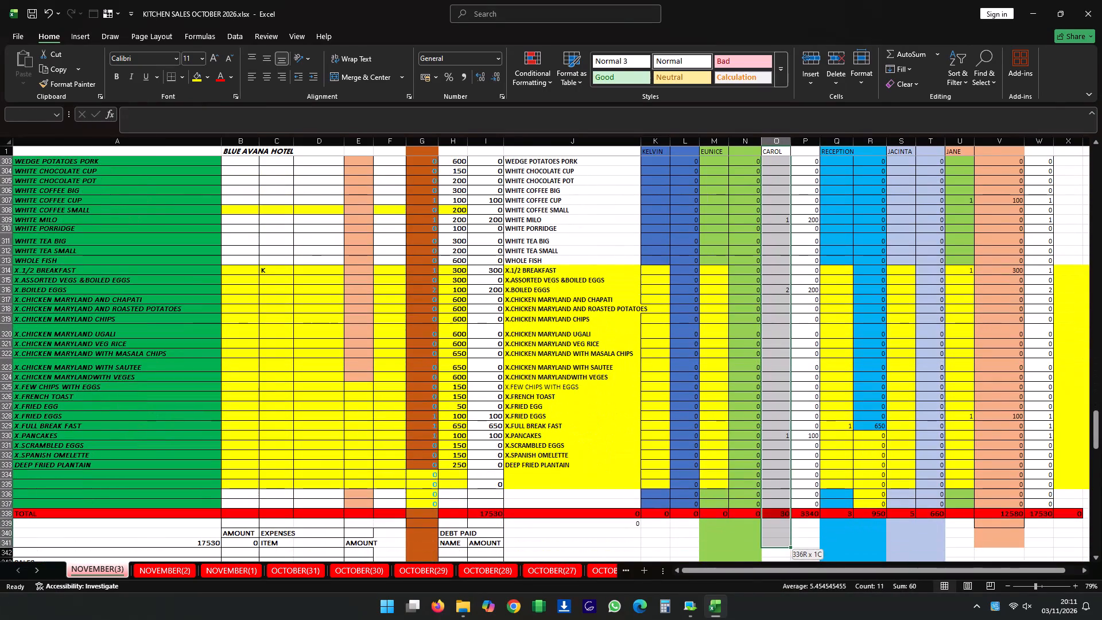
drag(778, 546, 781, 507)
key(Delete)
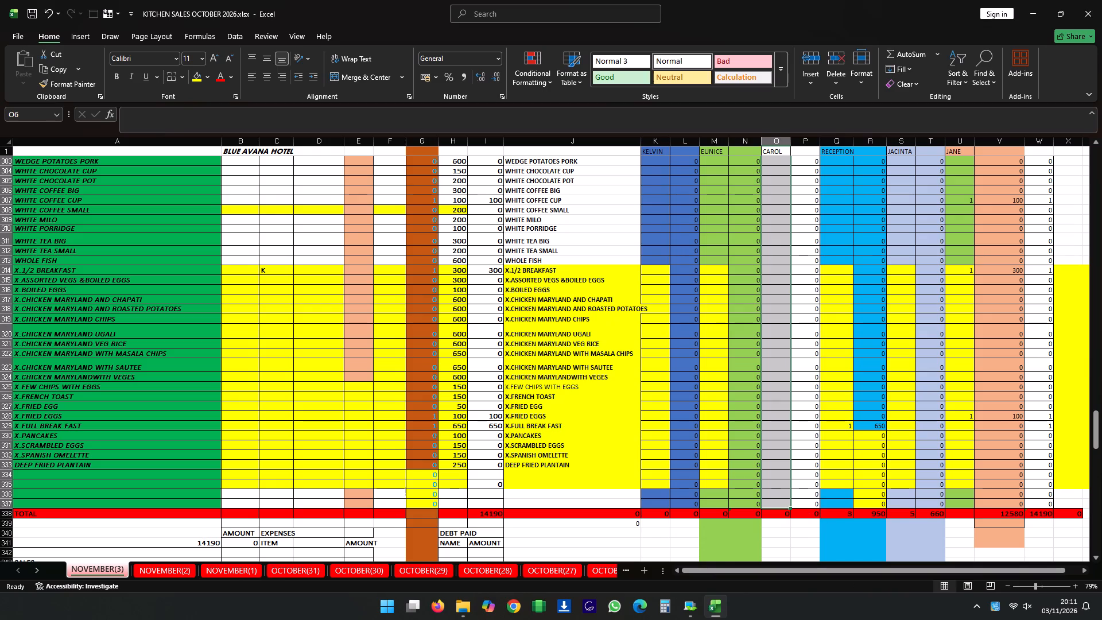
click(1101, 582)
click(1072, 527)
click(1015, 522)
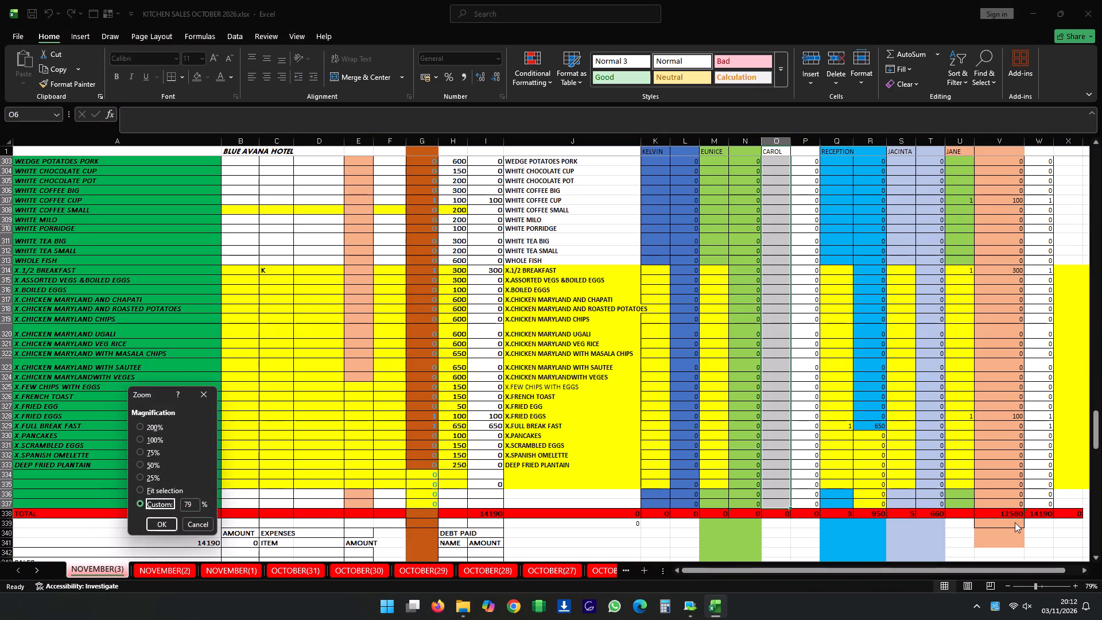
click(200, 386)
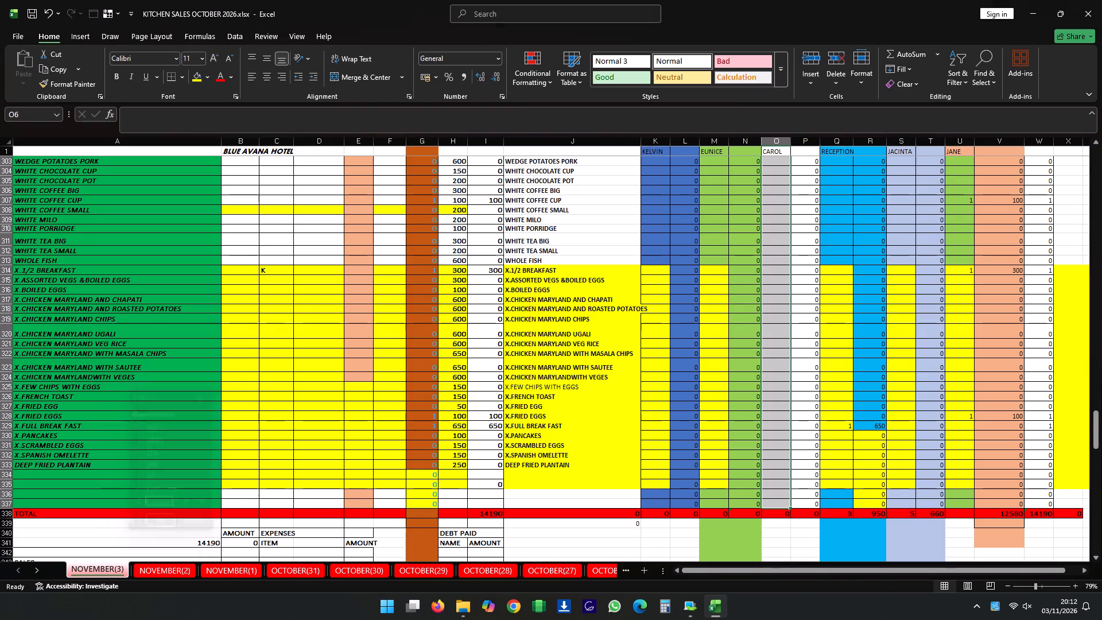
Clear the Reception item quantities in Q6:Q337 on the NOVEMBER(3) sheet.
click(807, 390)
drag(1095, 426, 1101, 94)
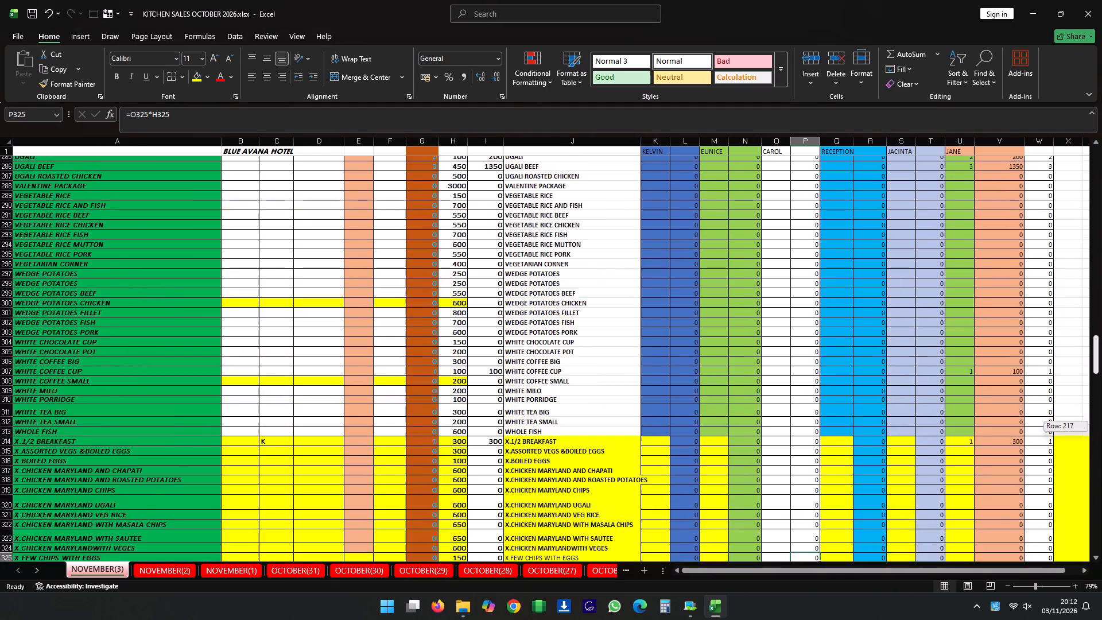
drag(1101, 94, 1101, 0)
drag(840, 197, 798, 554)
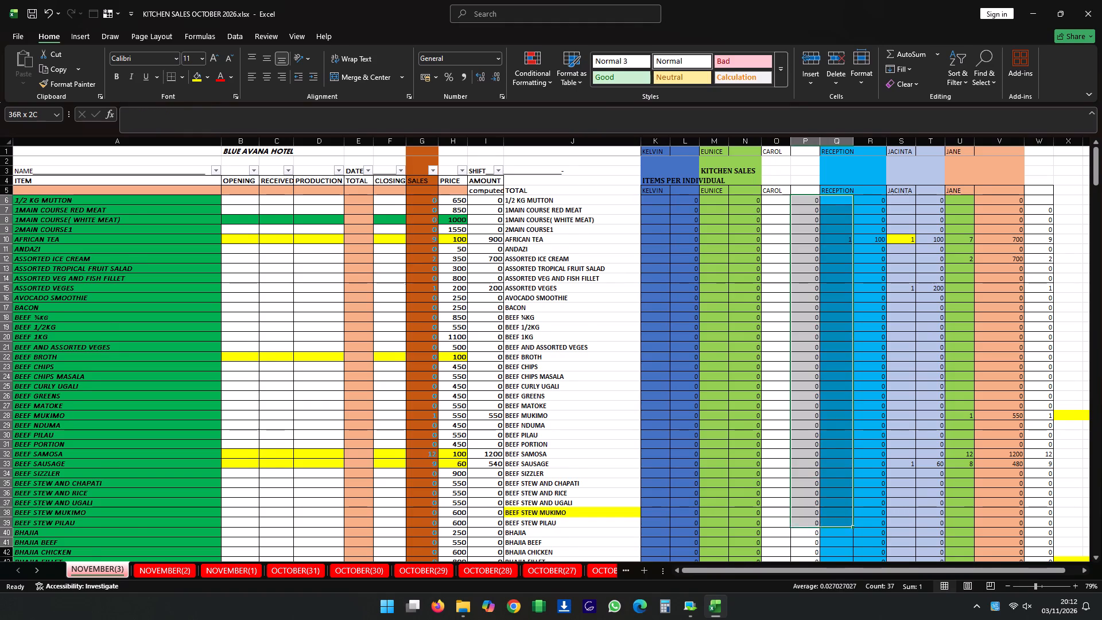
drag(798, 554, 824, 605)
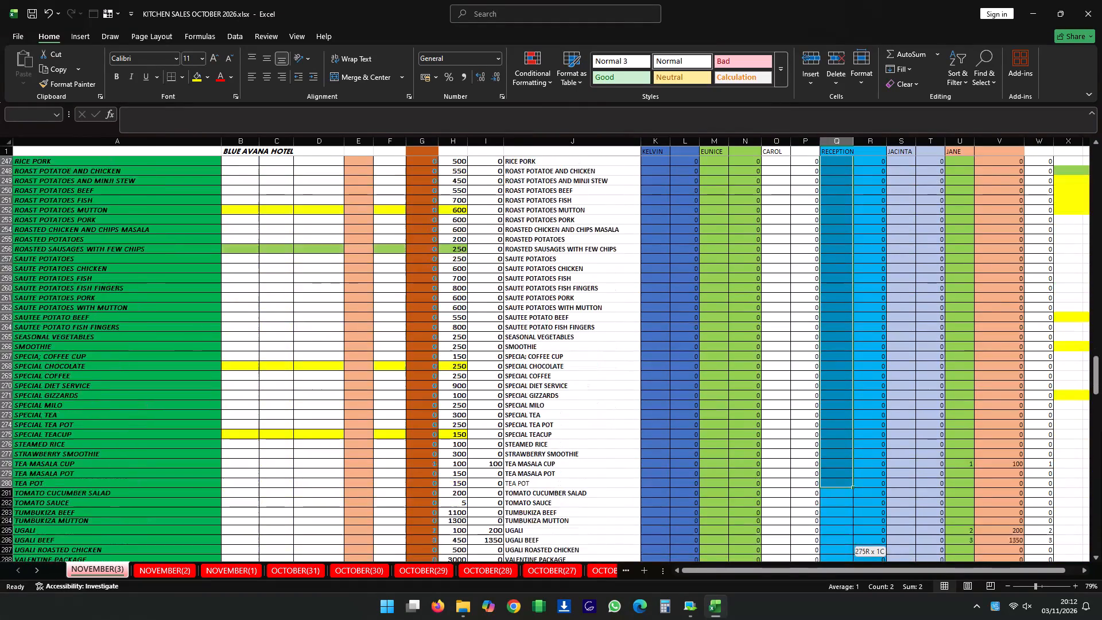
drag(824, 605, 836, 475)
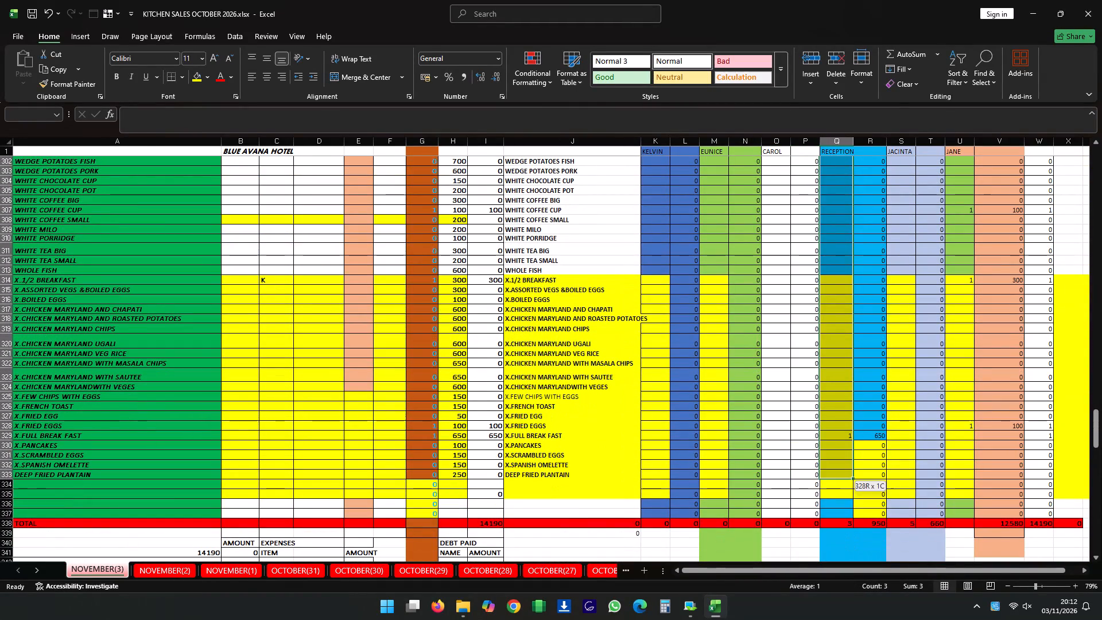
drag(836, 475, 840, 514)
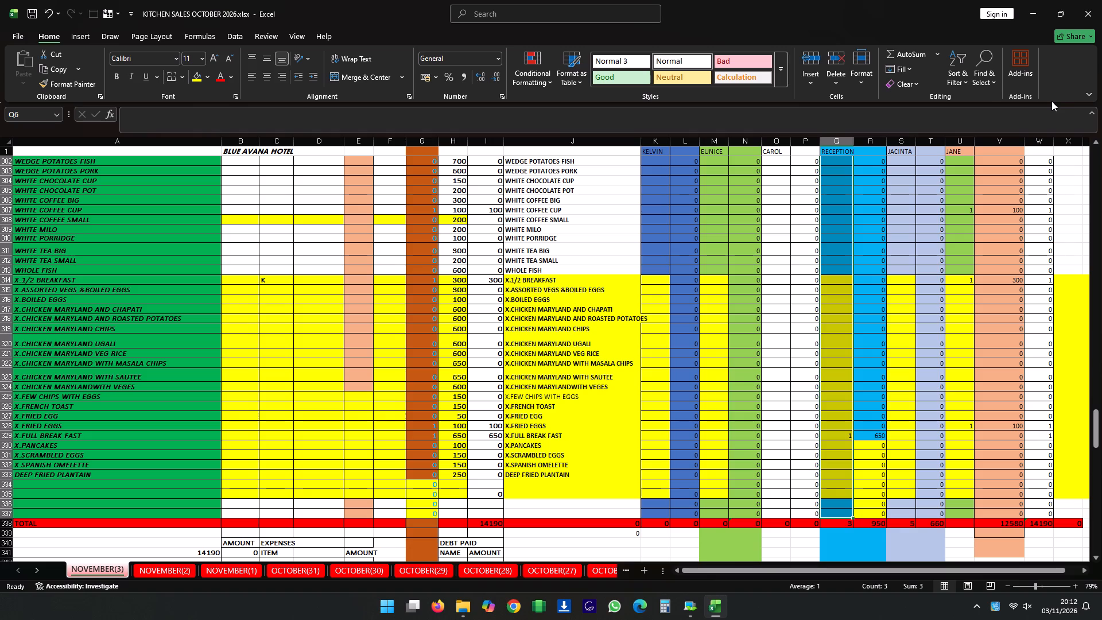
key(Delete)
Clear Jacinta's item quantities in S6:S337 on the NOVEMBER(3) sheet.
drag(1100, 419, 1101, 0)
drag(906, 200, 888, 443)
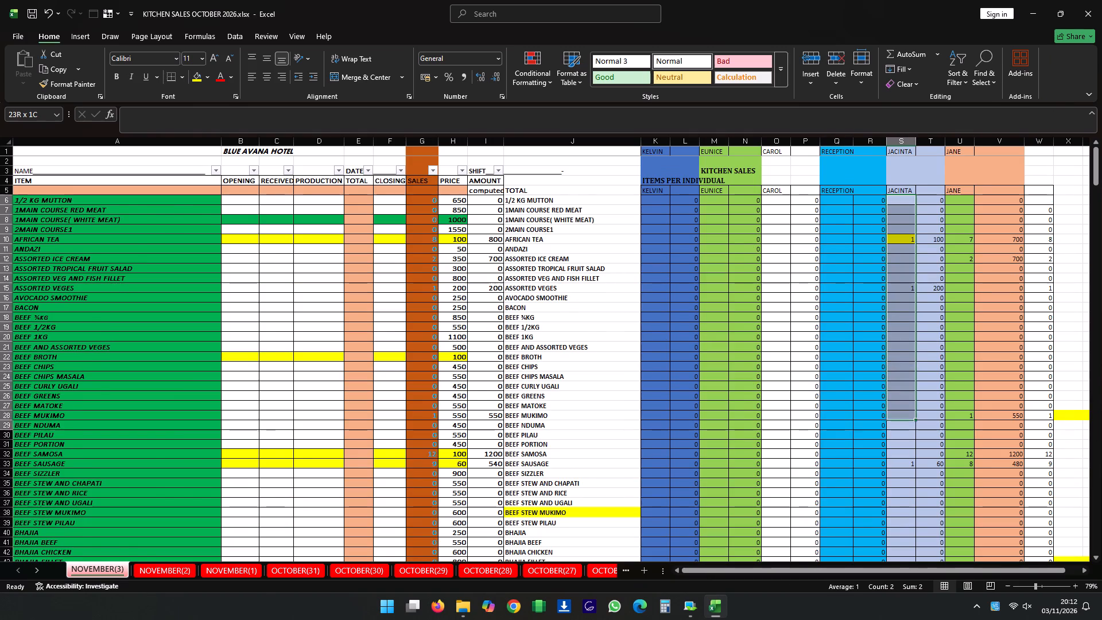
drag(888, 443, 914, 619)
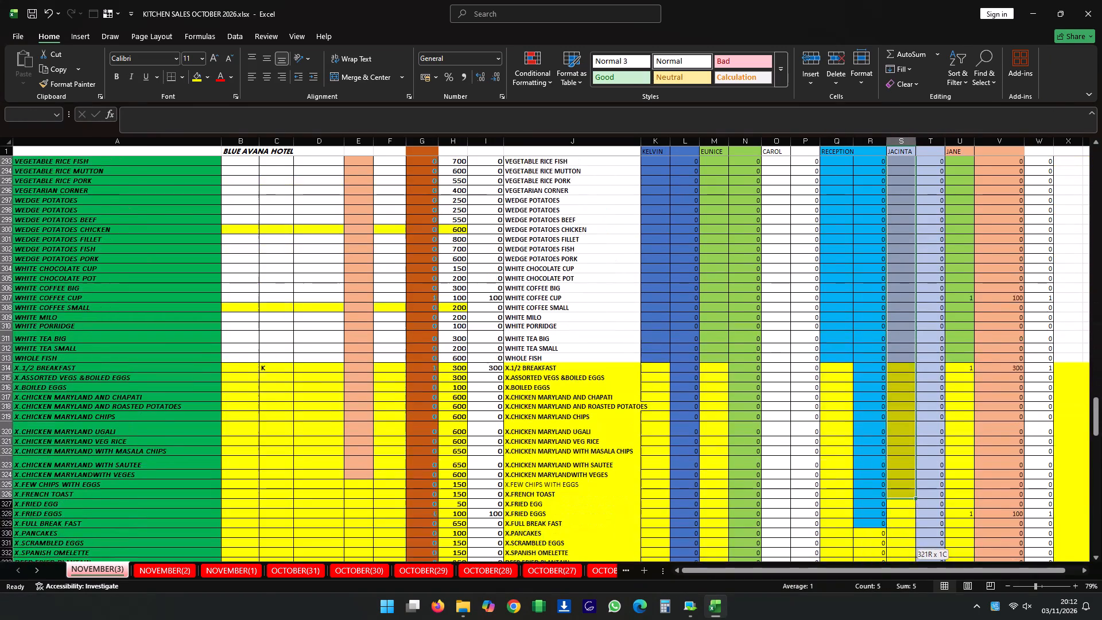
drag(914, 619, 903, 499)
key(Delete)
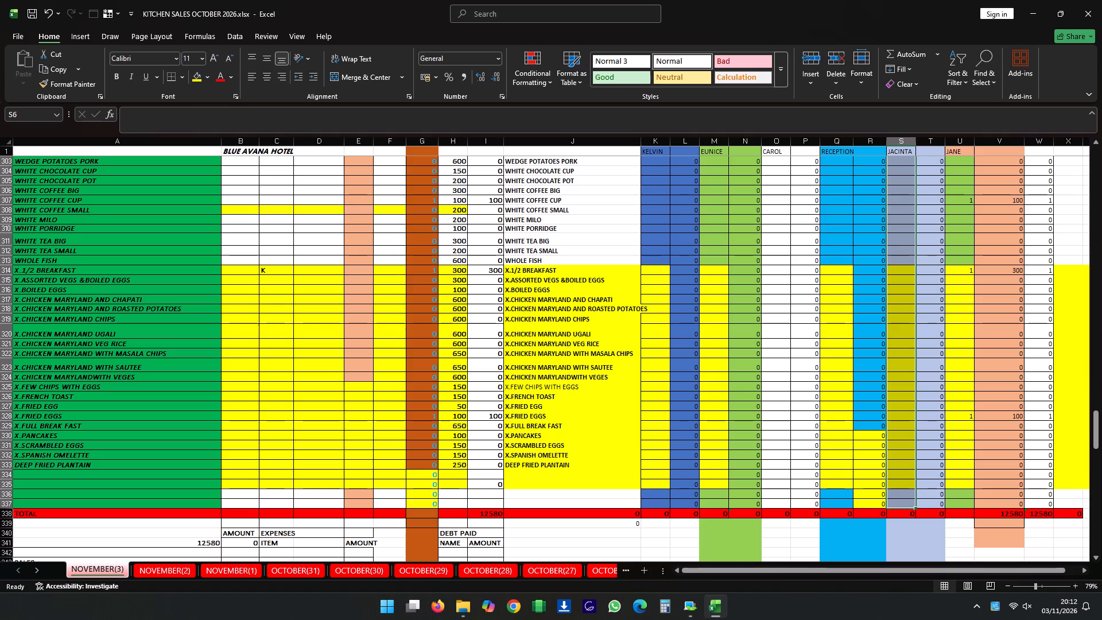
Clear Jane's item quantities in U6:U337 on the NOVEMBER(3) sheet.
drag(1097, 427, 1101, 0)
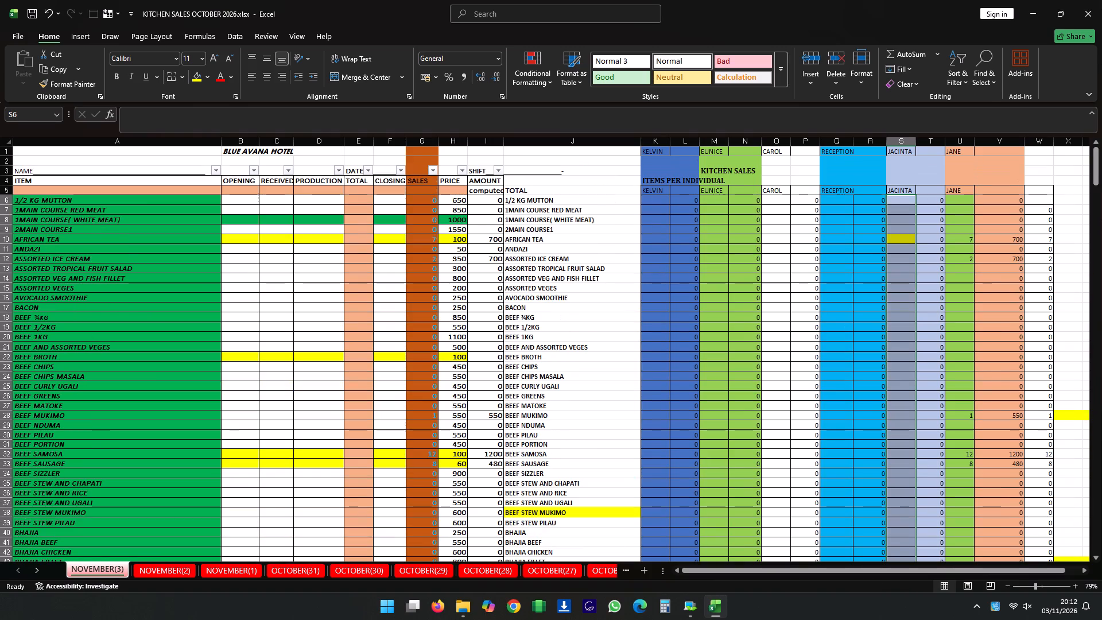
drag(965, 203, 968, 564)
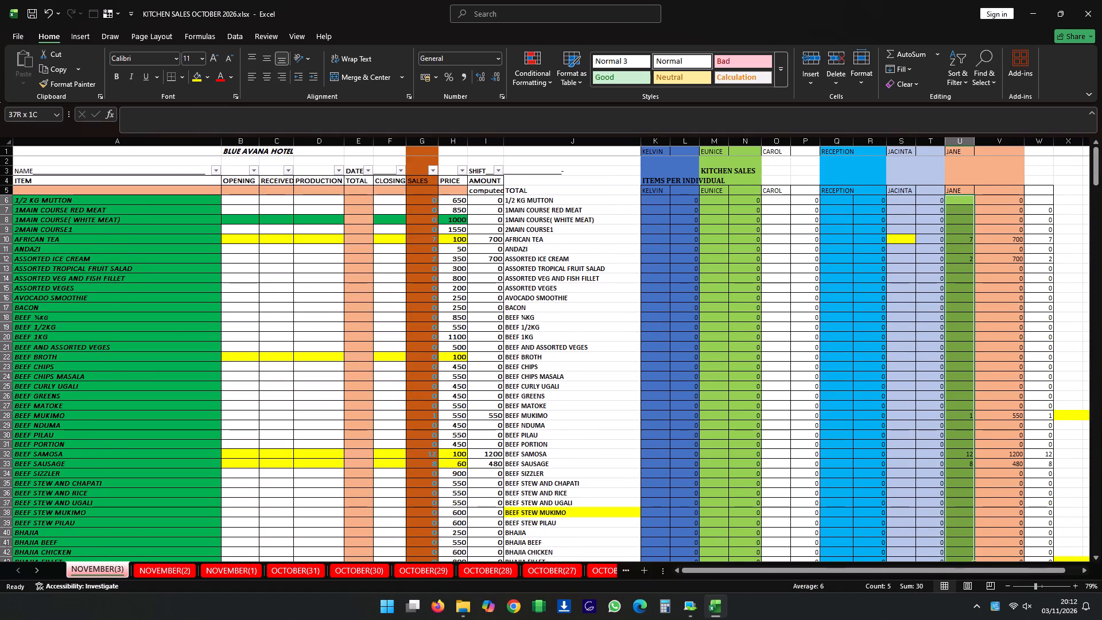
drag(968, 564, 973, 602)
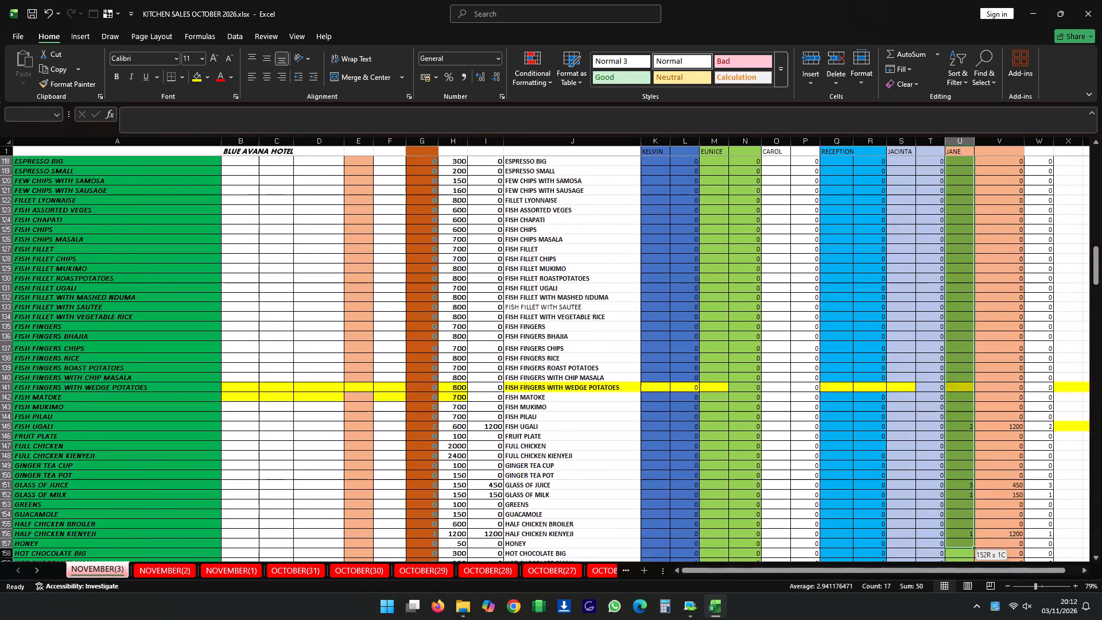
drag(973, 602, 968, 549)
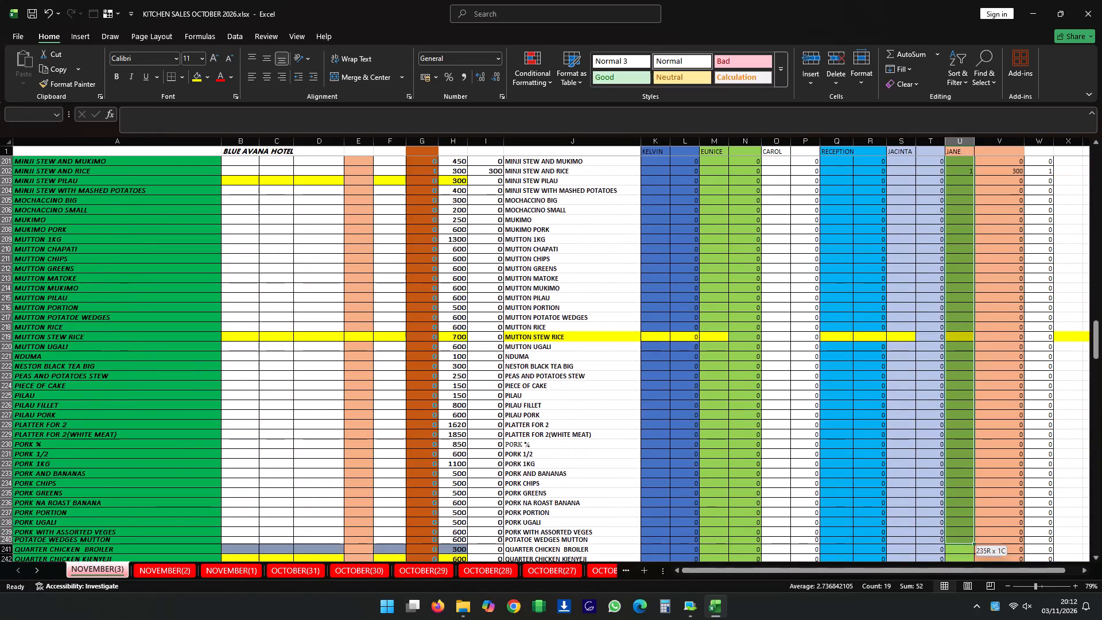
drag(968, 549, 942, 516)
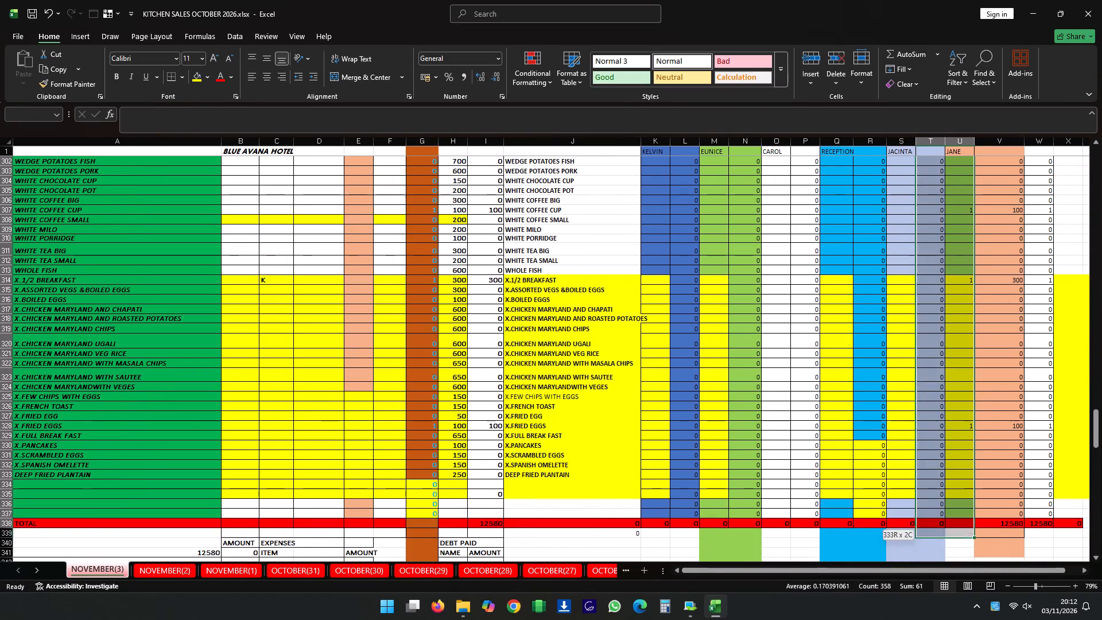
drag(942, 516, 953, 511)
key(Delete)
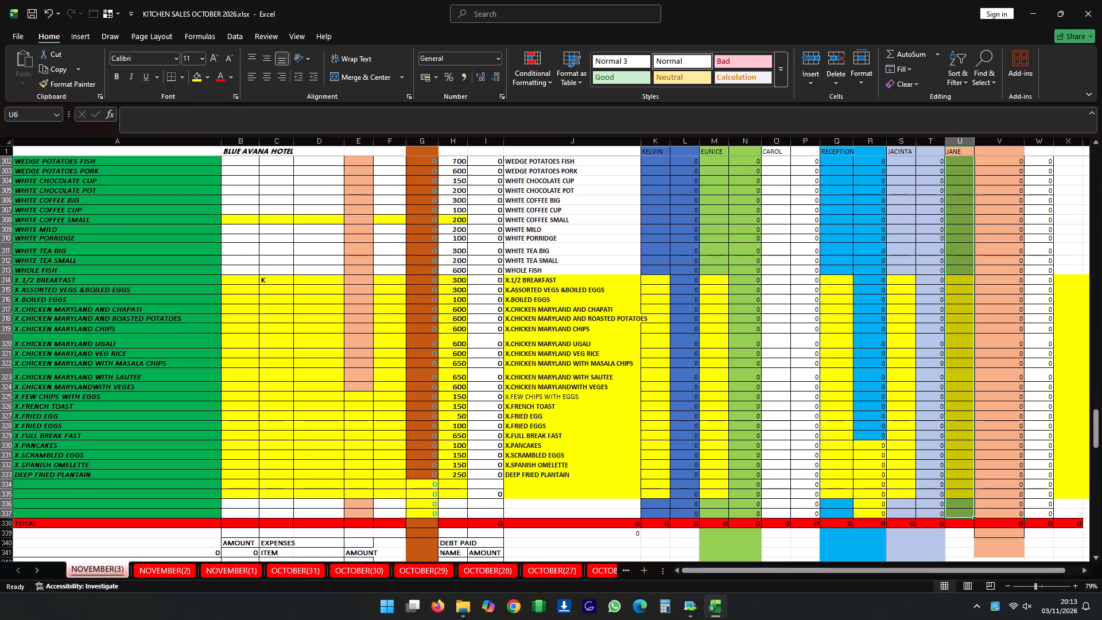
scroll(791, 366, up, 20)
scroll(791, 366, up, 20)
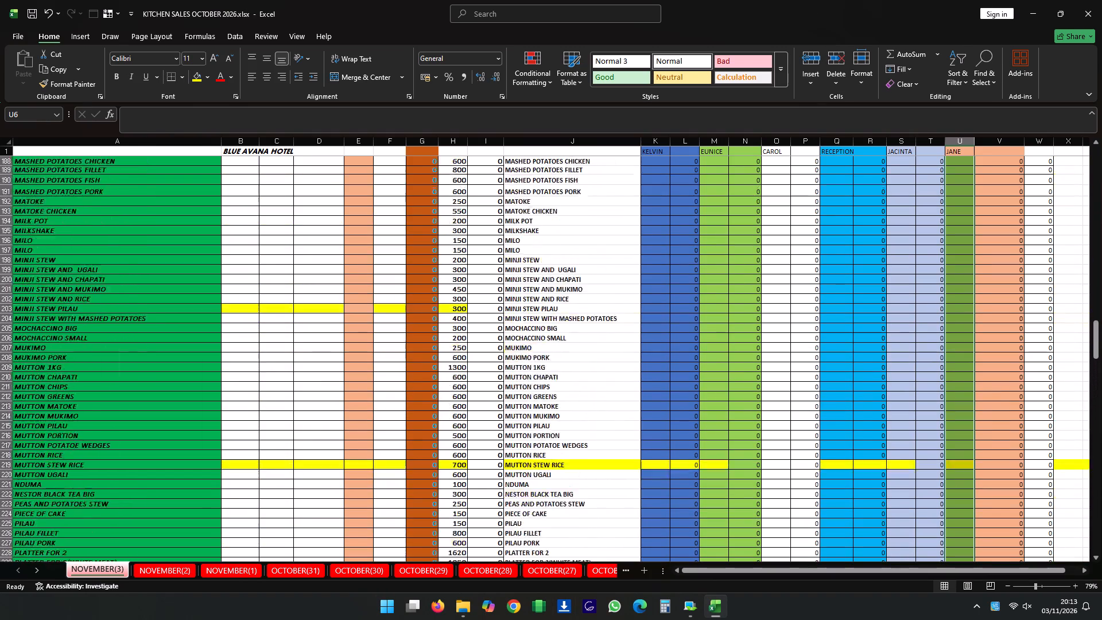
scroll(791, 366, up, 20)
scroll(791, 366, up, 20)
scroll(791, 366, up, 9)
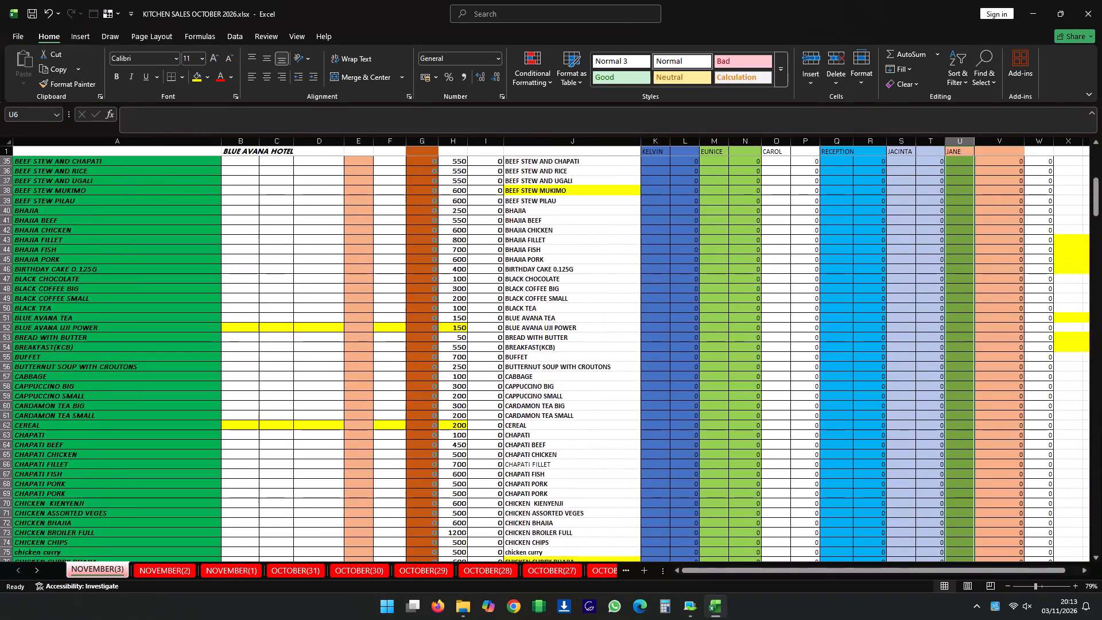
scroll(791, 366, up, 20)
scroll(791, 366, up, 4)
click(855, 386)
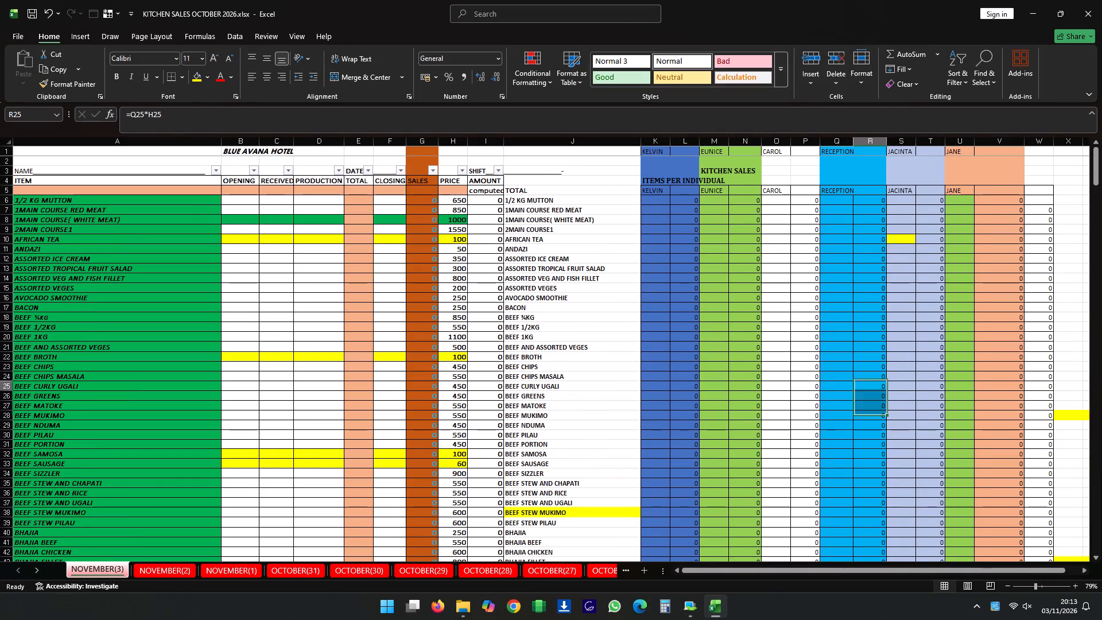
Enter 14 as Jane's quantity for AFRICAN TEA in cell U10 of the NOVEMBER(3) sheet.
click(953, 200)
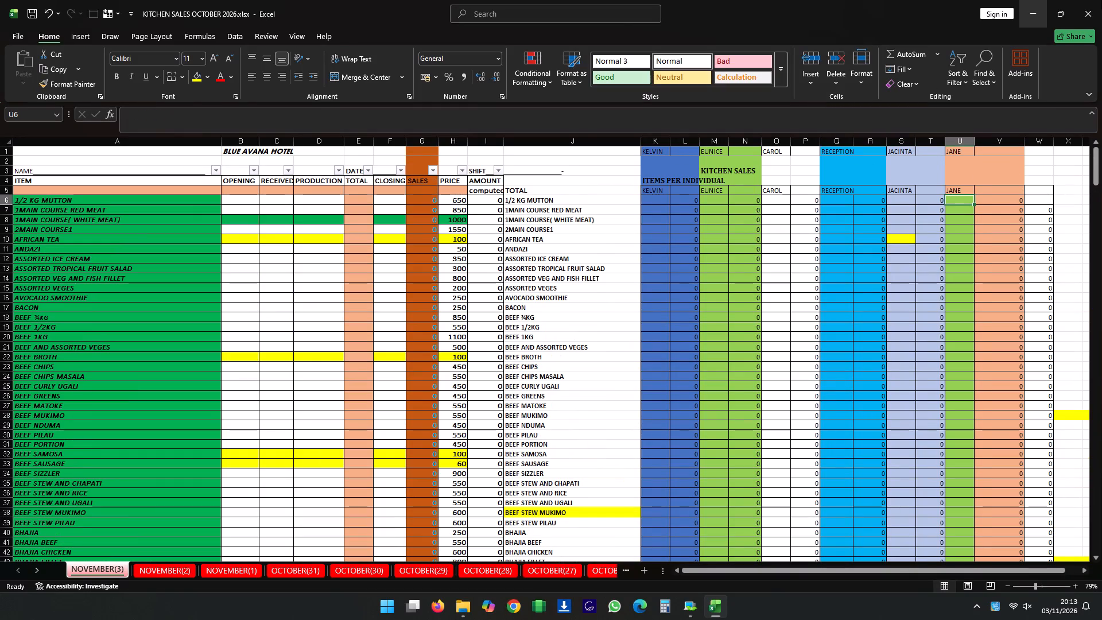
key(Down)
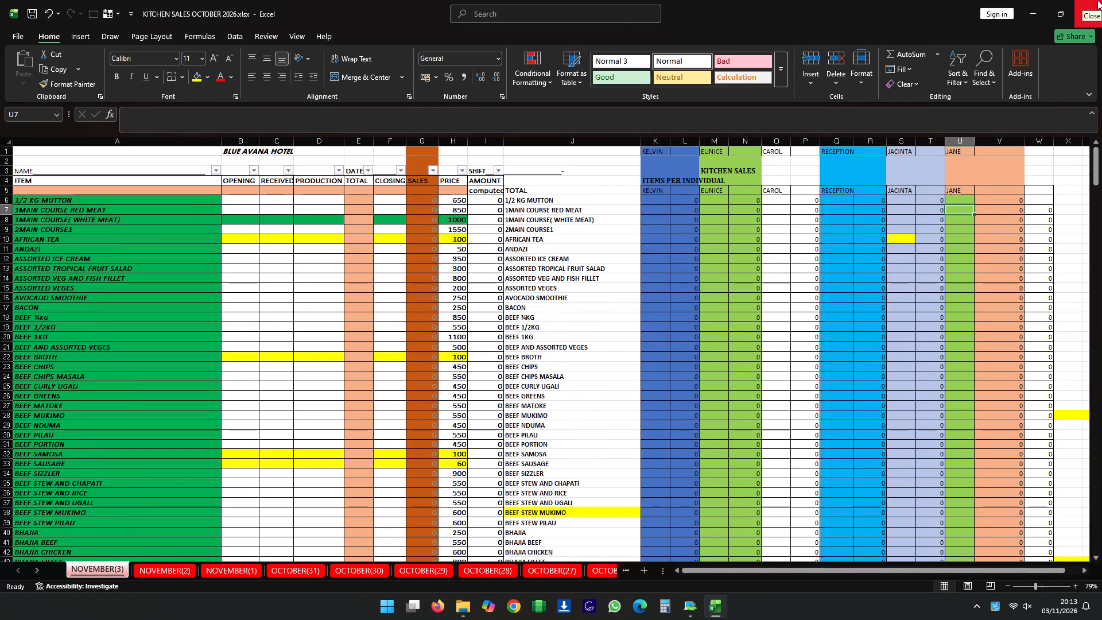
key(Down)
key(Down)
key(Down)
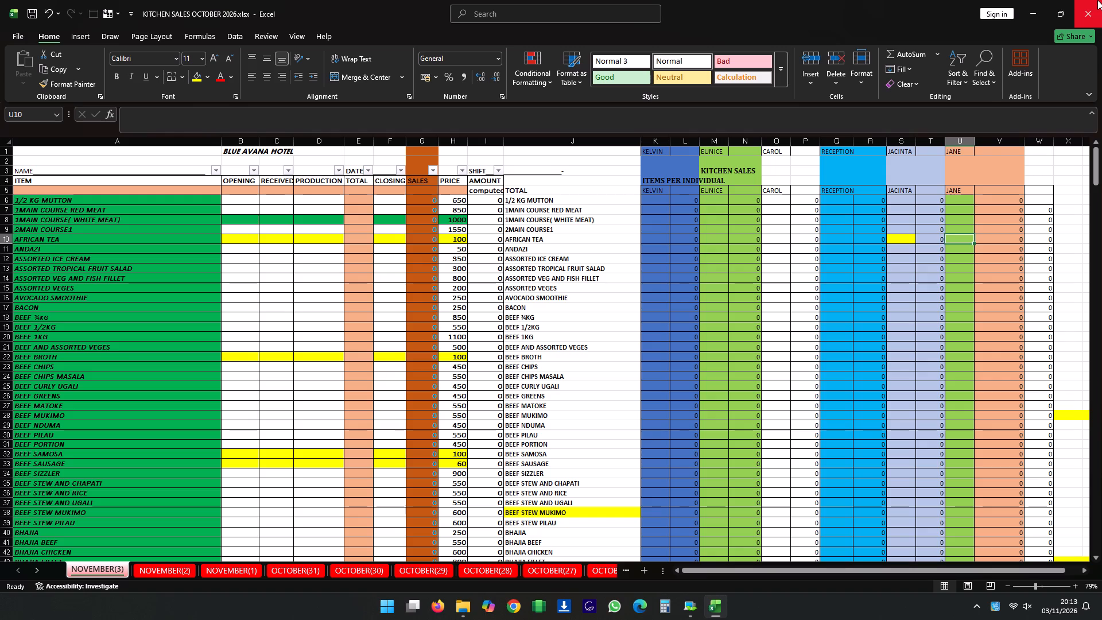
text(14)
key(Down)
key(Up)
Enter 7 as Jane's quantity for BEEF SAMOSA in cell U32.
key(Down)
key(Down)
key(Down)
key(Down)
key(Down)
key(Down)
key(Down)
key(Down)
key(Down)
key(Down)
key(Down)
key(Down)
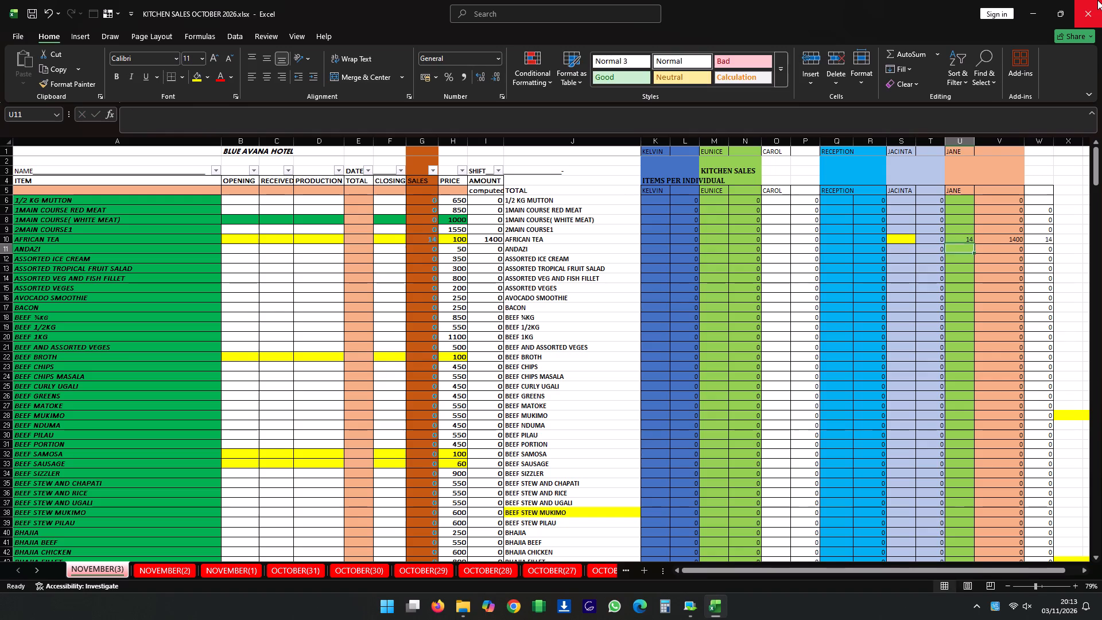
key(Down)
key(Down)
key(Down)
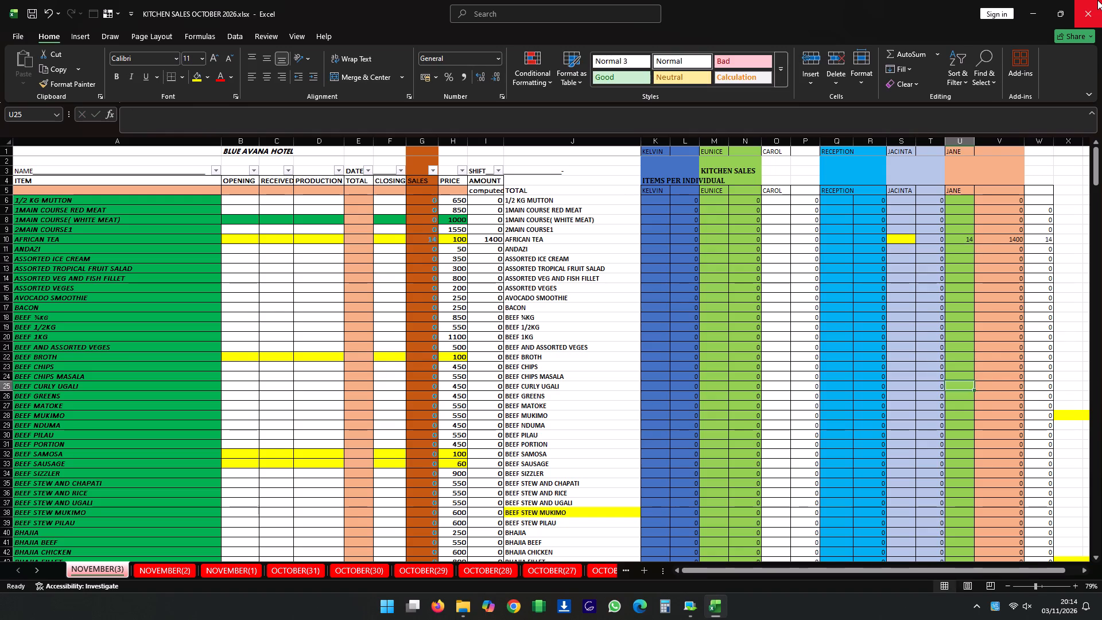
key(Down)
key(Down)
key(Down)
key(Down)
key(Down)
key(Down)
key(Down)
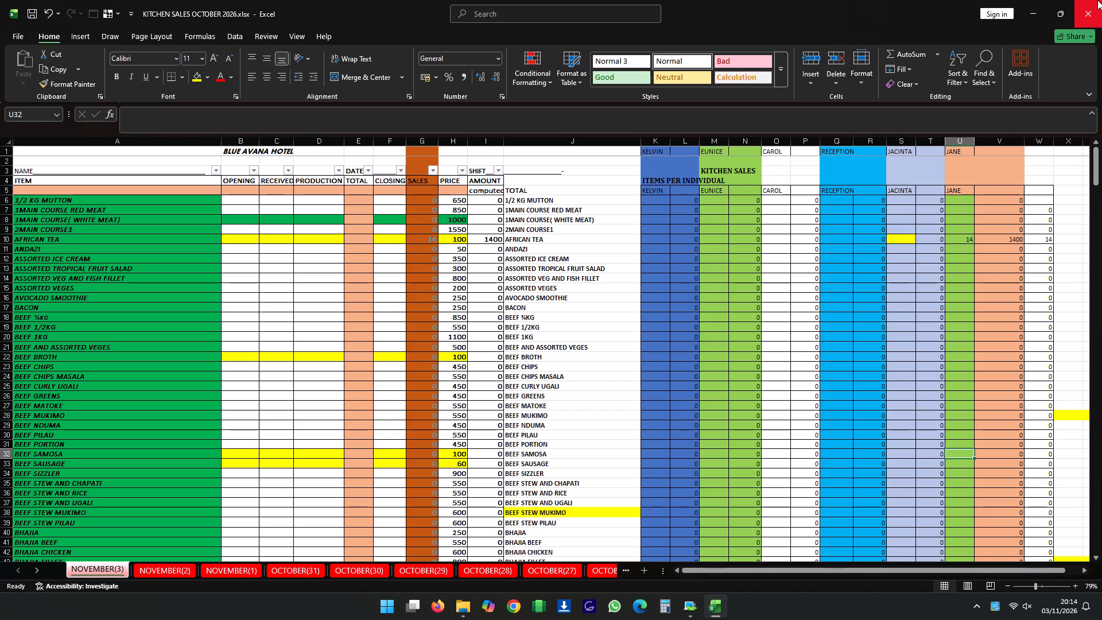
key(7)
key(Down)
key(Up)
Enter 5 as Jane's quantity for BEEF SAUSAGE in cell U33.
key(Down)
key(5)
key(Down)
key(Up)
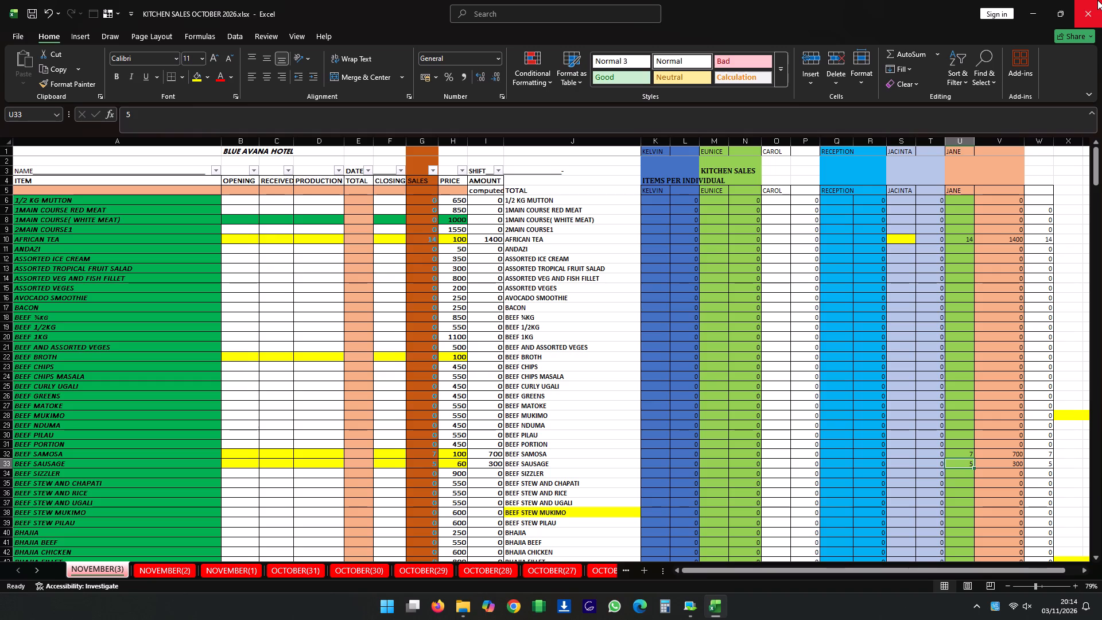
Enter 2 as Jane's quantity for BREAD WITH BUTTER in cell U53.
key(Down)
key(Down)
key(Down)
key(Down)
key(Down)
key(Down)
key(Down)
key(Down)
key(Down)
key(Down)
key(Down)
key(Down)
key(Down)
key(Down)
key(Down)
key(Down)
key(Down)
key(Down)
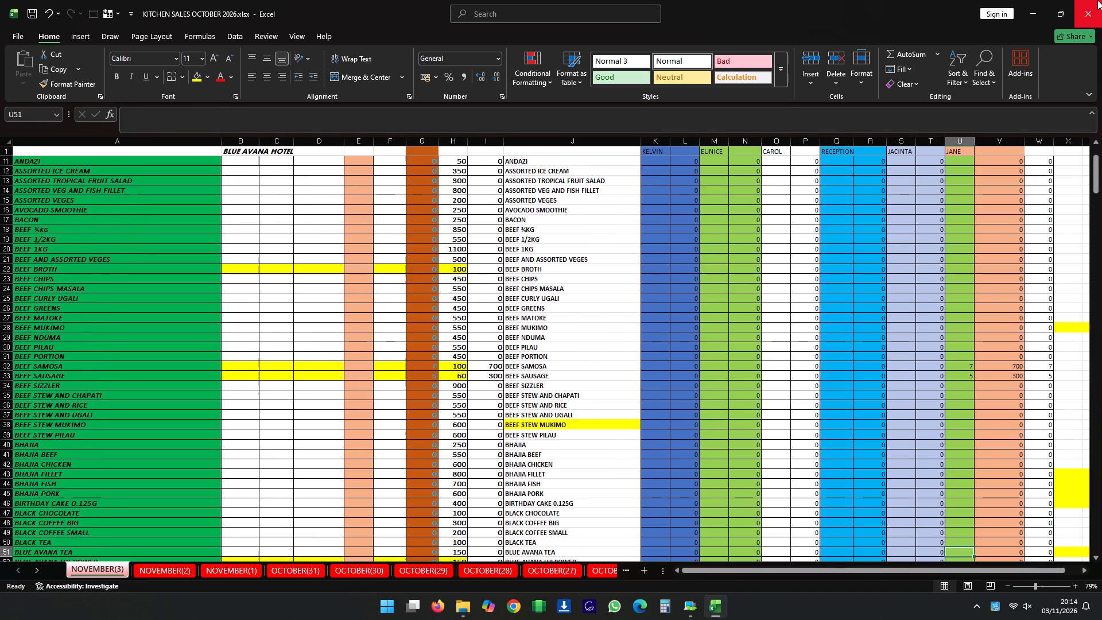
key(Down)
key(Down)
key(Down)
key(Up)
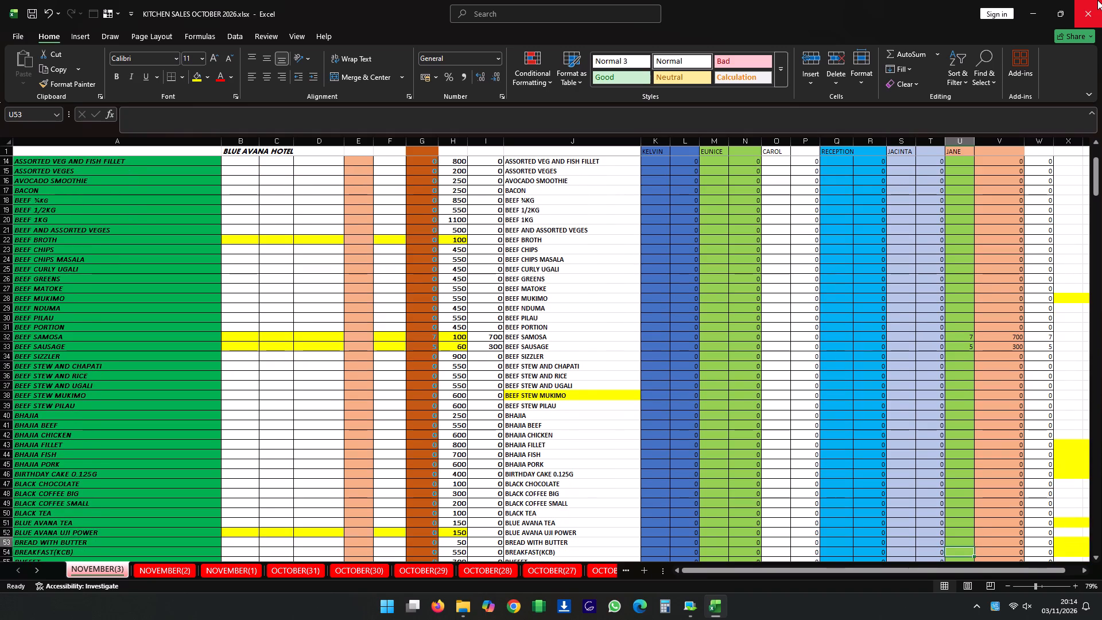
key(2)
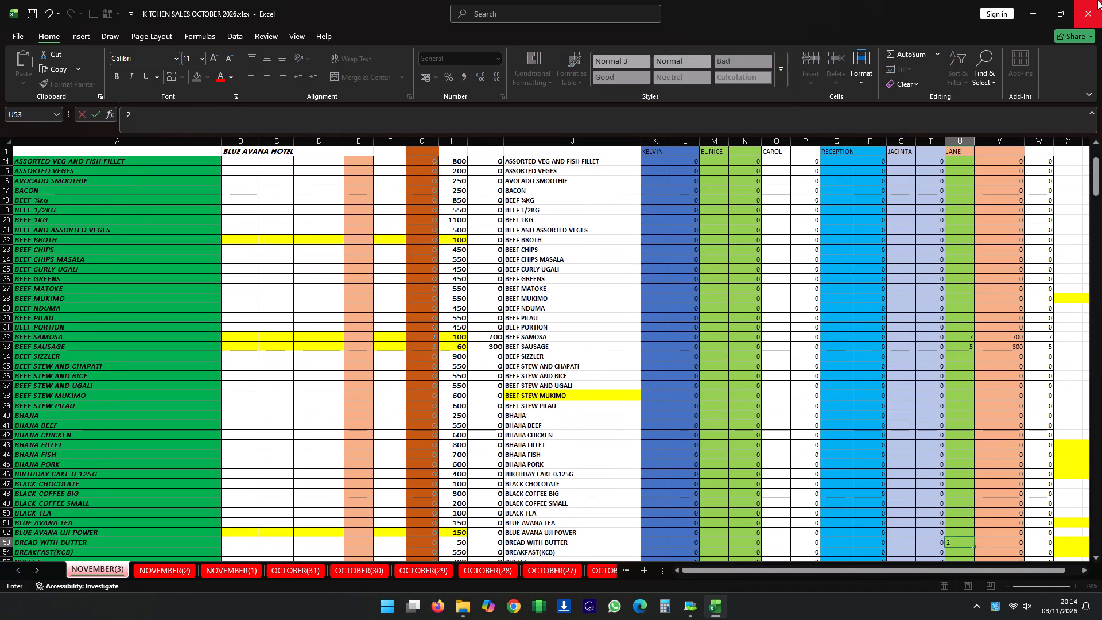
key(Down)
key(Up)
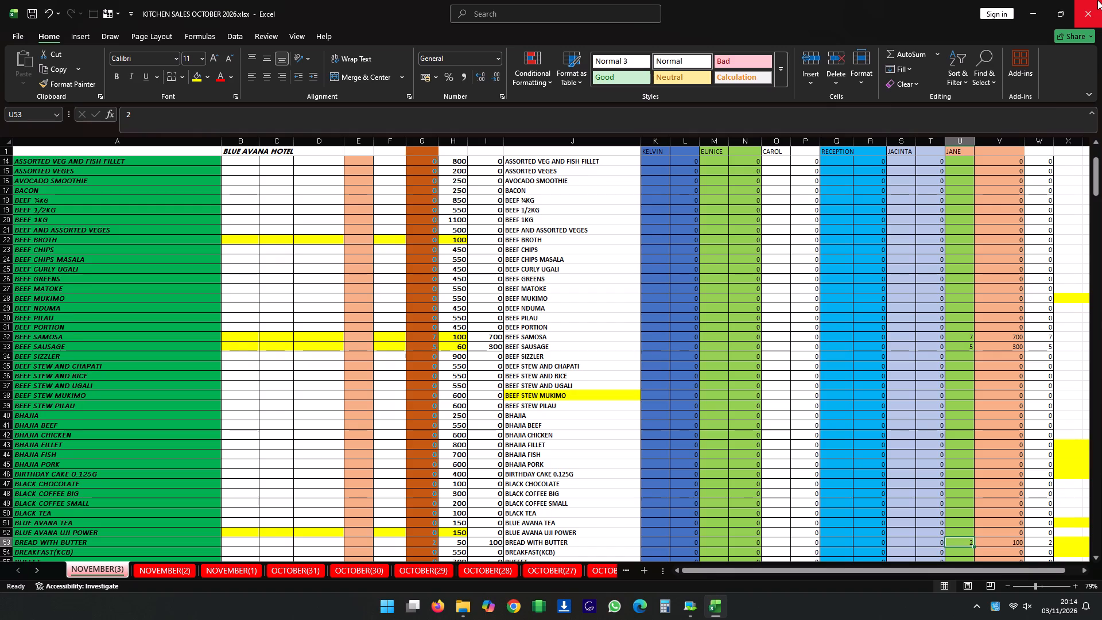
Enter 1 as Jane's quantity for CAPPUCCINO BIG in cell U58.
key(Down)
key(Down)
key(Down)
key(Down)
key(Down)
key(Down)
key(Down)
key(Down)
key(Down)
key(Down)
key(Down)
key(Down)
key(Down)
key(Down)
key(Down)
key(Down)
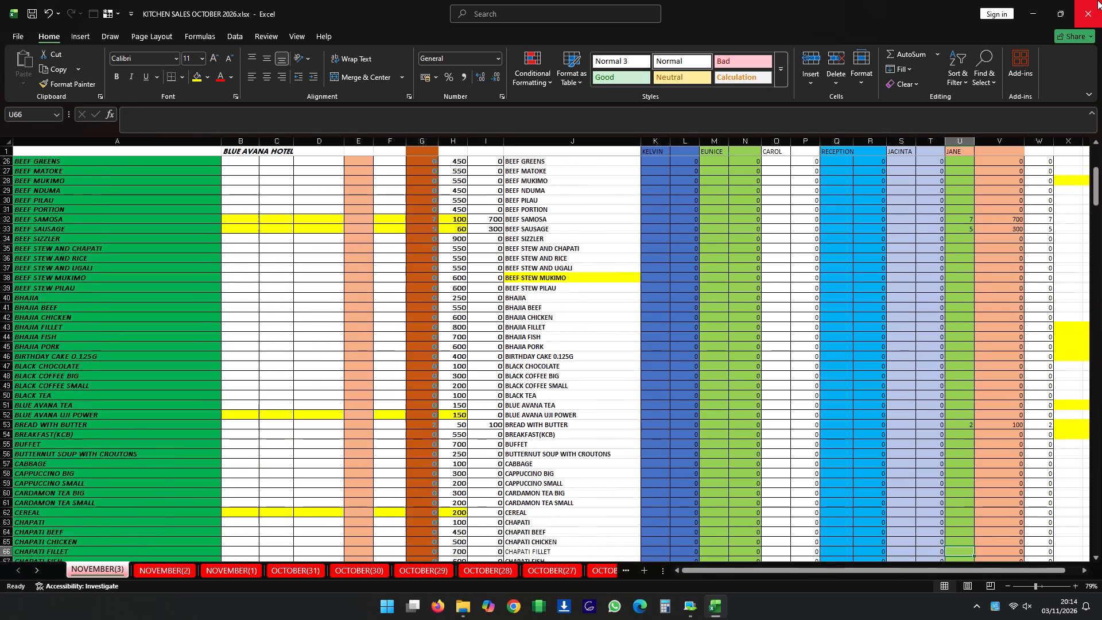
key(Up)
key(Up)
key(Up)
key(Up)
key(Up)
key(Up)
key(Up)
key(Up)
key(Up)
key(Up)
key(Up)
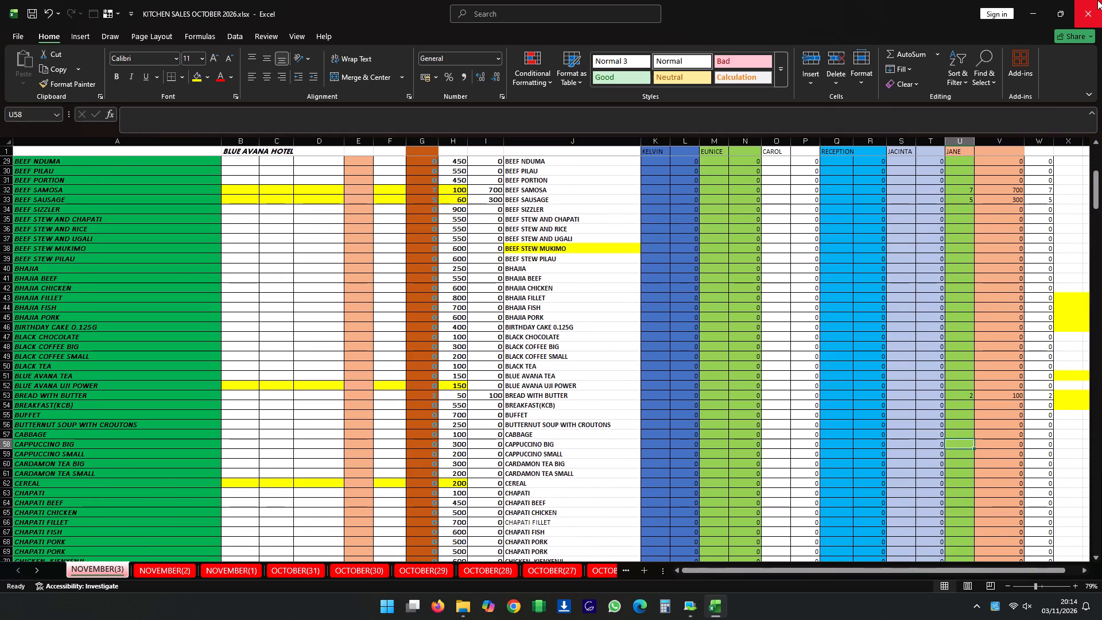
key(1)
key(Down)
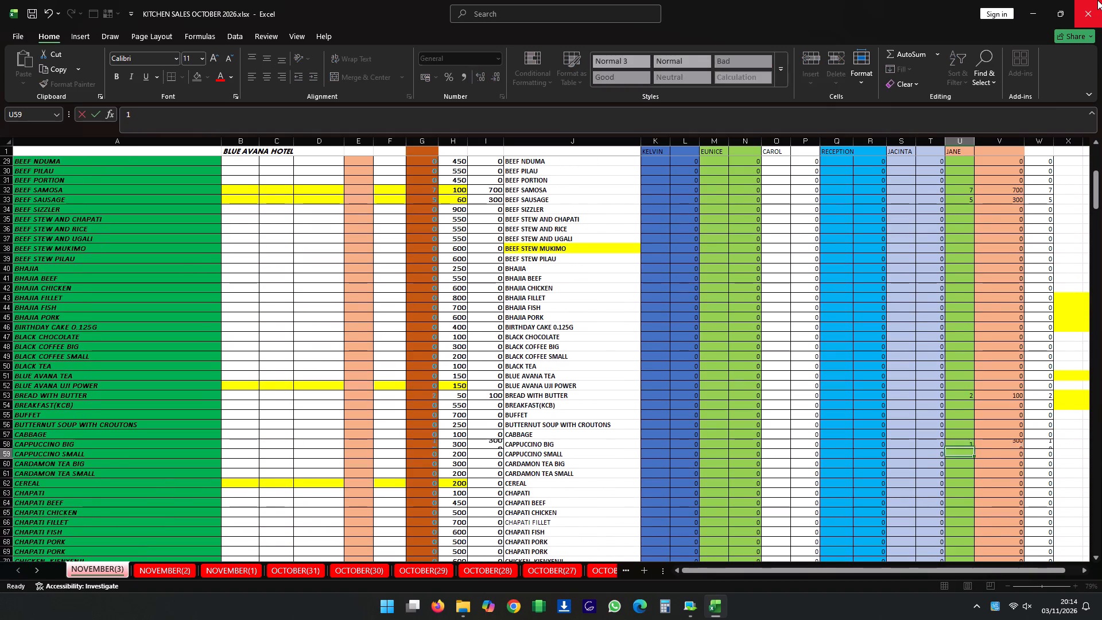
key(Up)
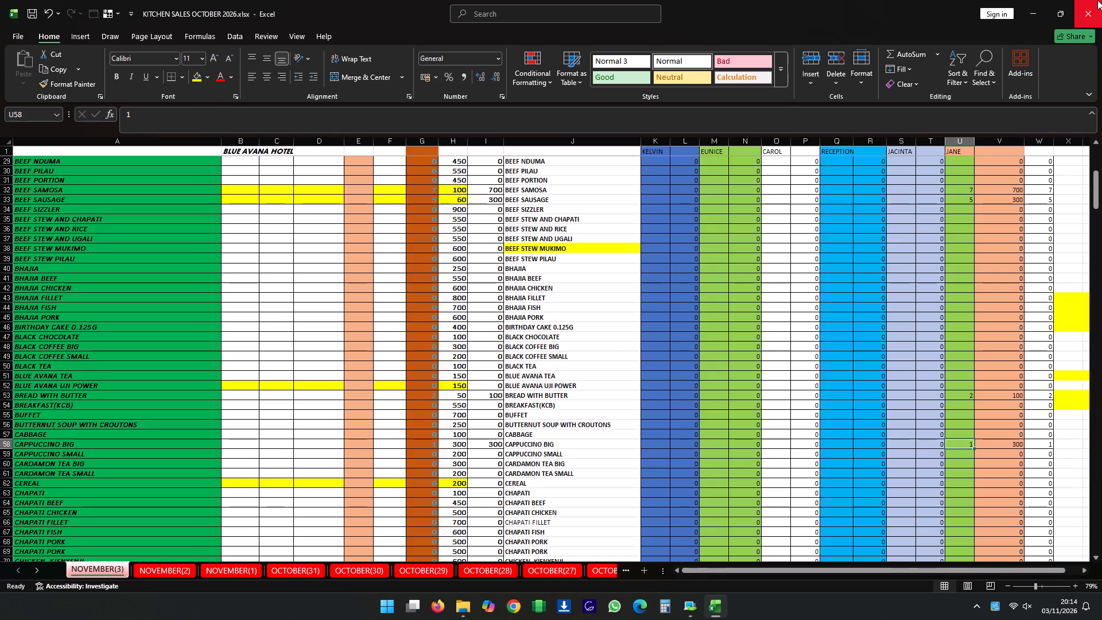
Enter 3 as Jane's quantity for CHIPS in cell U104.
key(Down)
key(Down)
key(Down)
key(Down)
key(Down)
key(Down)
key(Down)
key(Down)
key(Down)
key(Down)
key(Down)
key(Down)
key(Down)
key(Down)
key(Down)
key(Down)
key(Down)
key(Down)
key(Down)
key(Down)
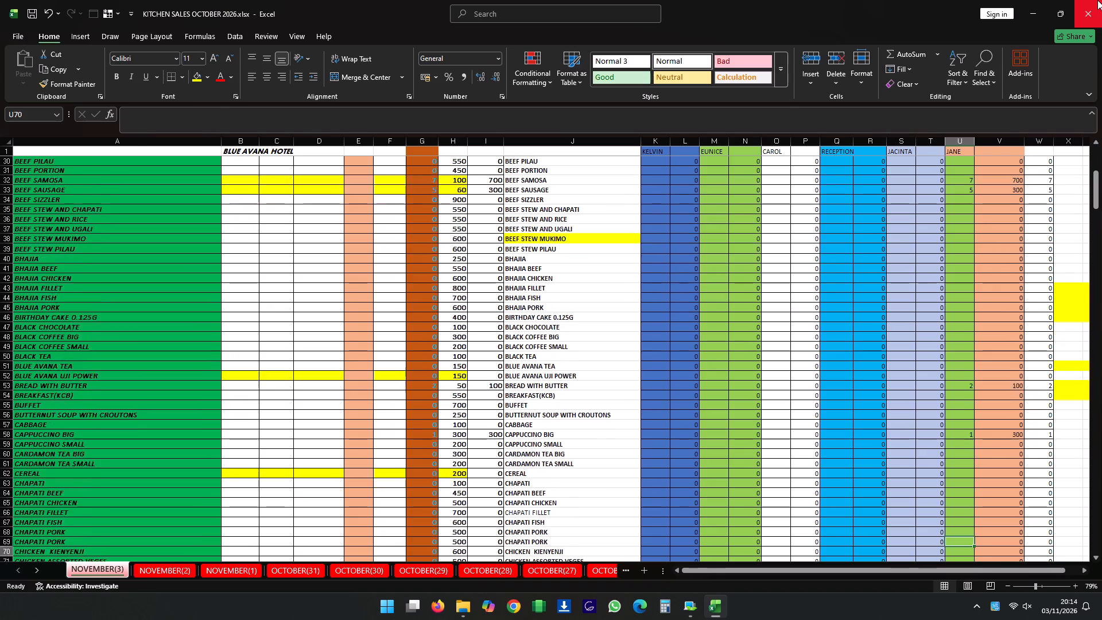
key(Down)
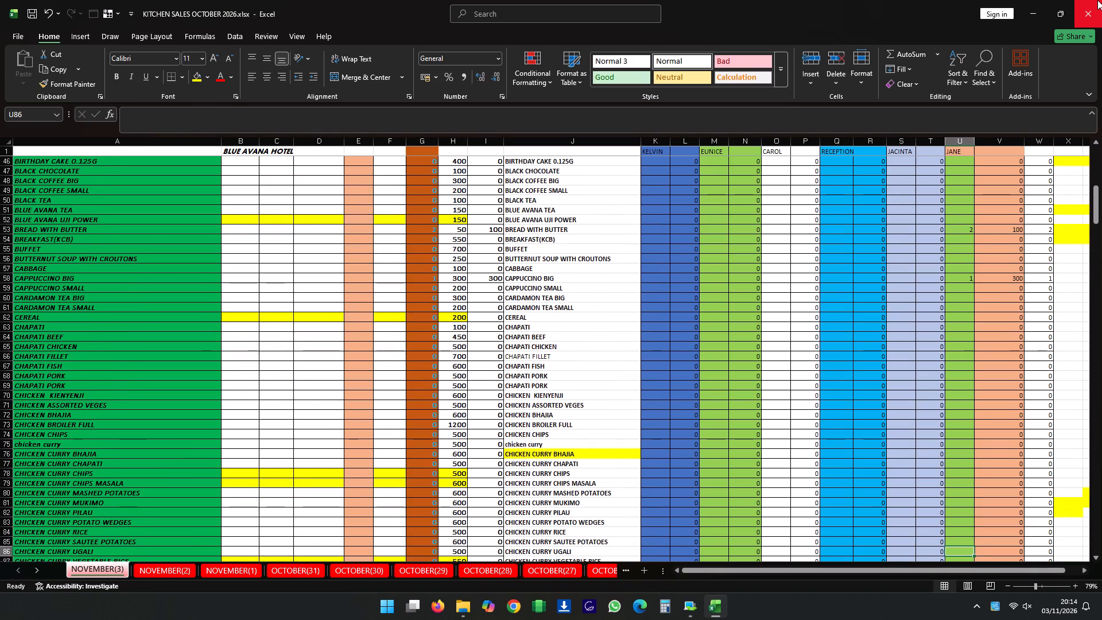
key(Down)
key(Down)
key(Down)
key(Down)
key(Down)
key(Down)
key(Down)
key(Down)
key(Down)
key(Down)
key(Down)
key(Down)
key(Down)
key(Down)
key(Down)
key(Down)
key(Down)
key(Down)
key(Down)
key(Down)
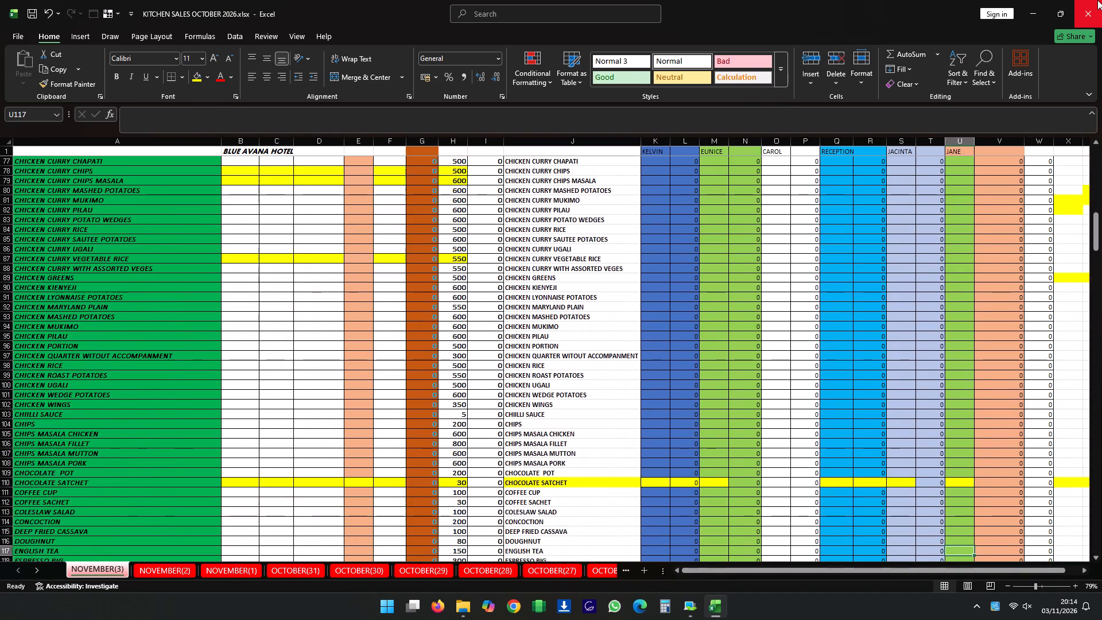
key(Up)
key(Up)
key(Up)
key(Up)
key(Up)
key(Up)
key(Up)
key(Up)
key(Up)
key(Up)
key(Up)
key(Up)
key(Up)
key(Up)
key(Down)
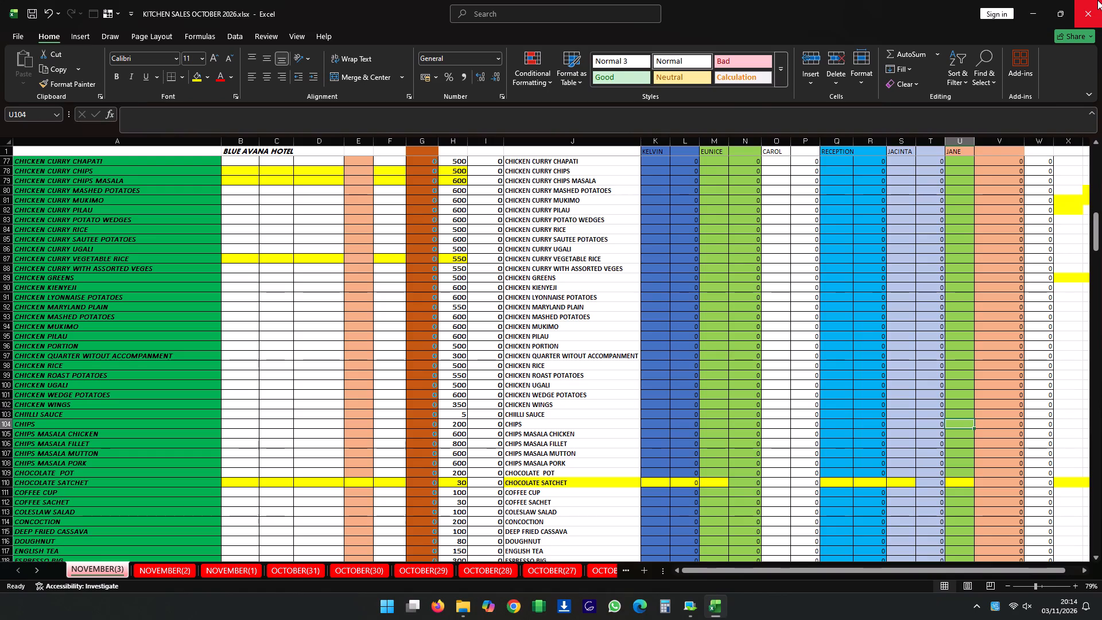
key(3)
key(Down)
key(Up)
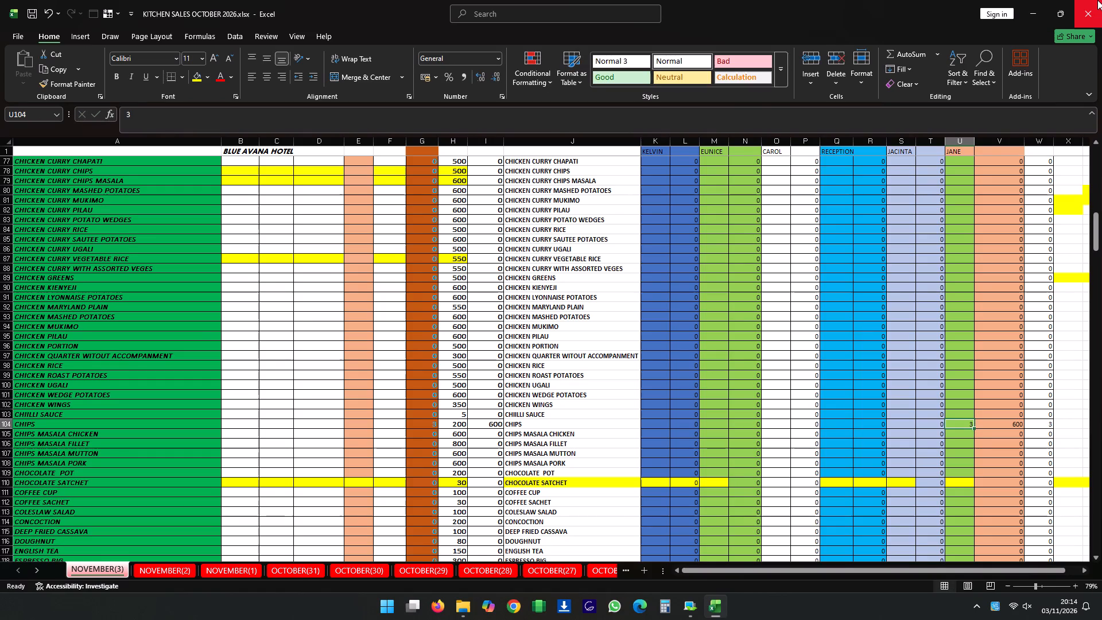
Enter 2 as Jane's quantity for FEW CHIPS WITH SAUSAGE in cell U121.
key(Down)
key(Down)
key(Down)
key(Down)
key(Down)
key(Down)
key(Down)
key(Down)
key(Down)
key(Down)
key(Down)
key(Down)
key(Down)
key(Down)
key(Down)
key(Down)
key(Down)
key(Down)
key(Down)
key(Down)
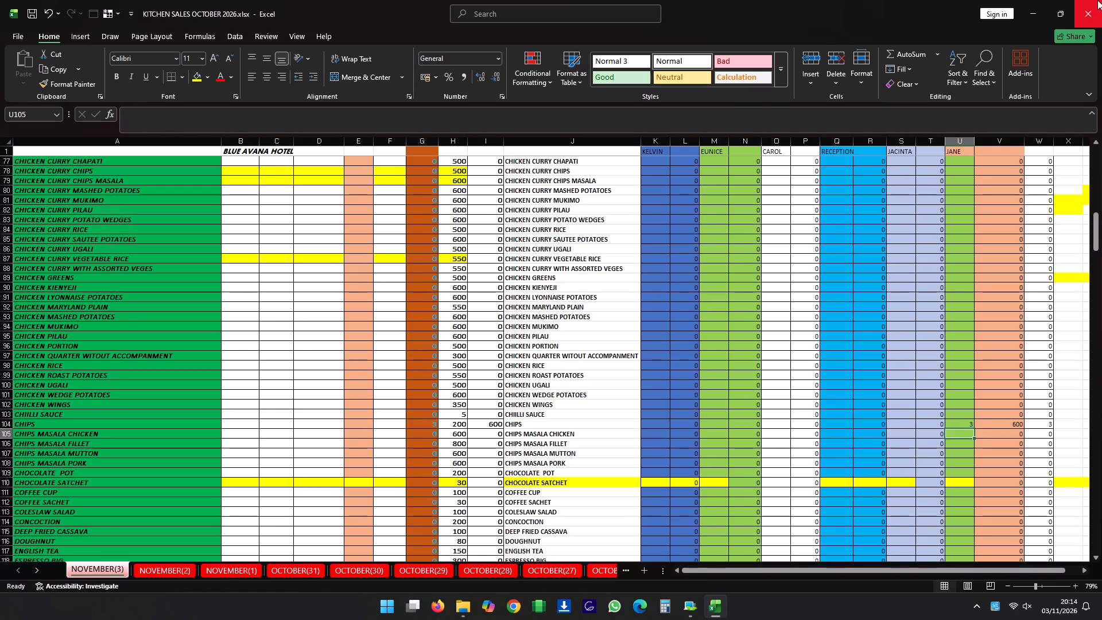
key(Up)
key(Up)
key(Up)
key(Up)
key(Up)
key(Up)
key(Up)
key(Up)
key(Up)
key(Up)
key(Up)
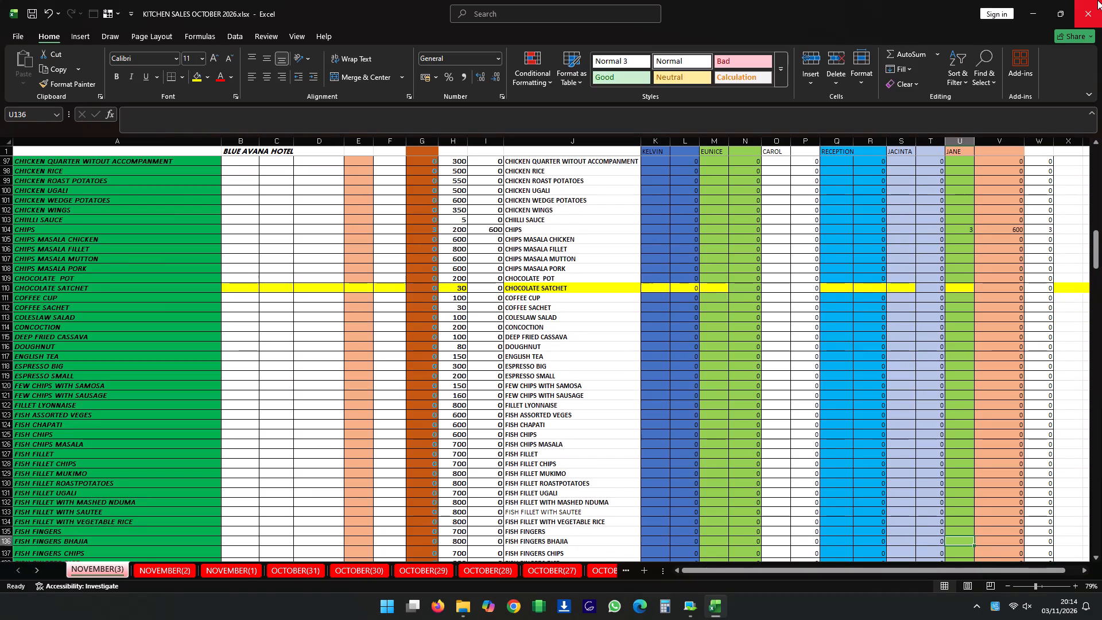
key(Up)
key(Up)
key(Up)
key(Up)
key(Up)
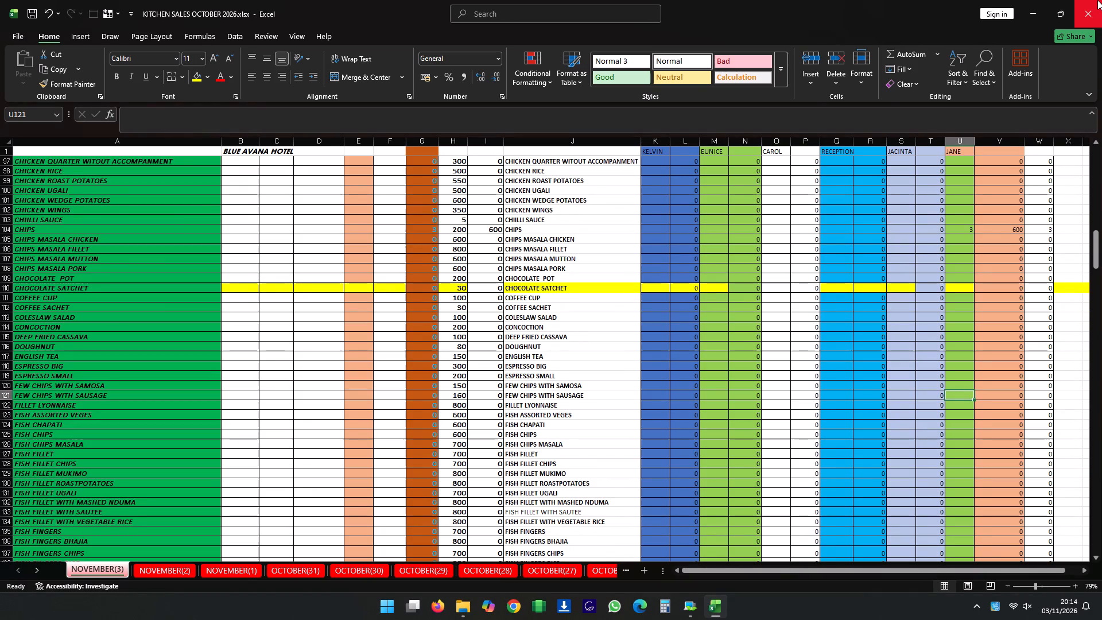
key(2)
key(Down)
key(Up)
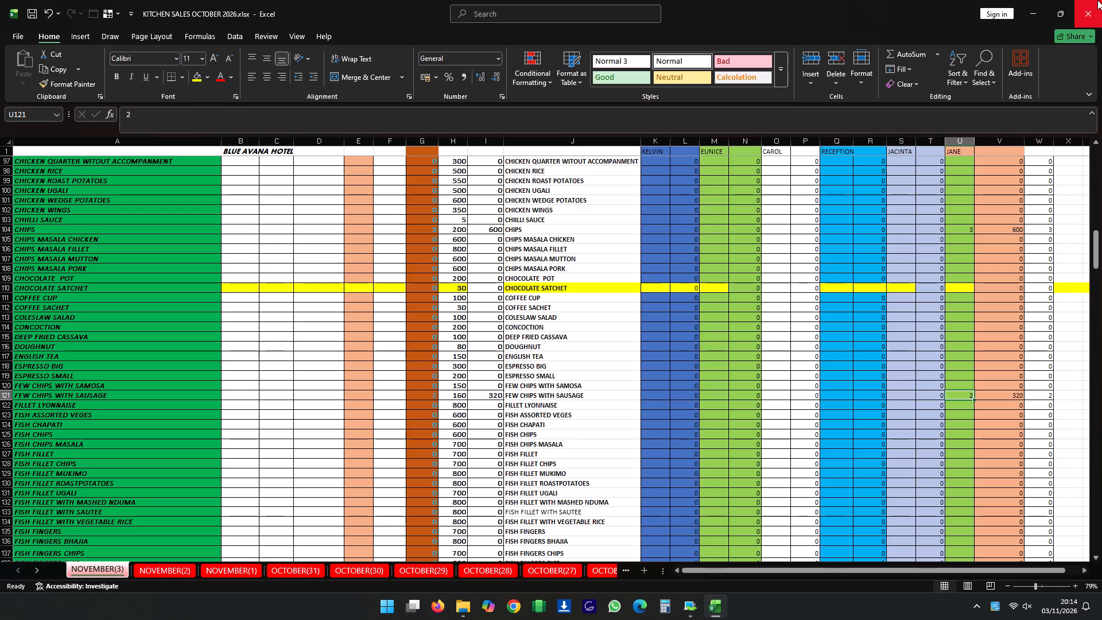
Enter 5 as Jane's quantity for GLASS OF JUICE in cell U151.
key(Down)
key(Down)
key(Down)
key(Down)
key(Down)
key(Down)
key(Down)
key(Down)
key(Down)
key(Down)
key(Down)
key(Down)
key(Down)
key(Down)
key(Down)
key(Down)
key(Down)
key(Down)
key(Down)
key(Down)
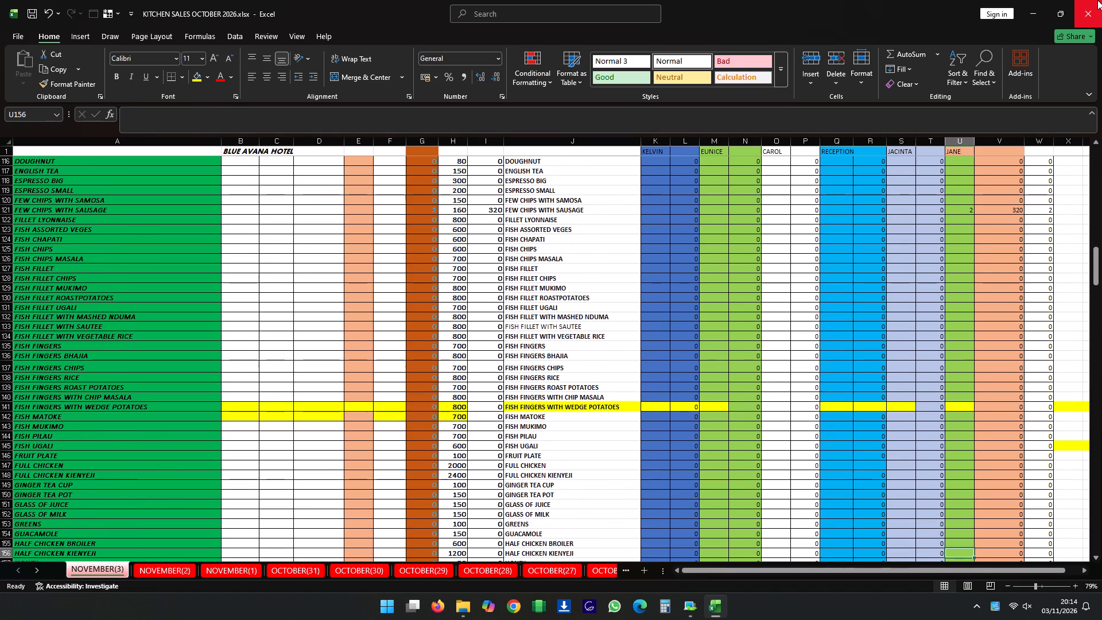
key(Up)
key(Up)
key(Up)
key(Up)
key(Up)
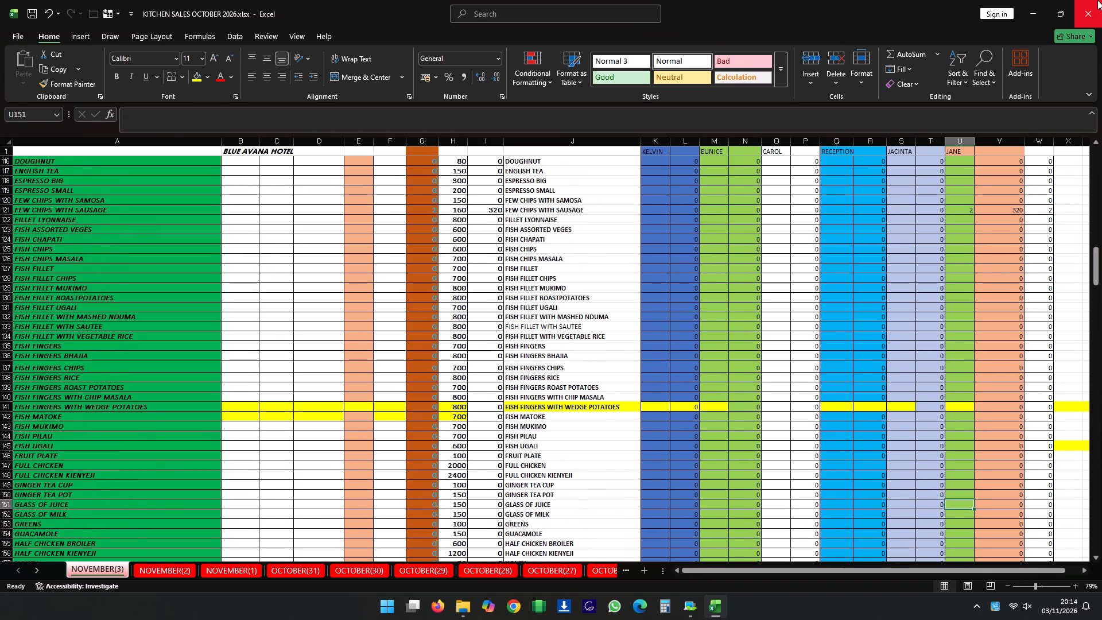
key(5)
key(Down)
key(Up)
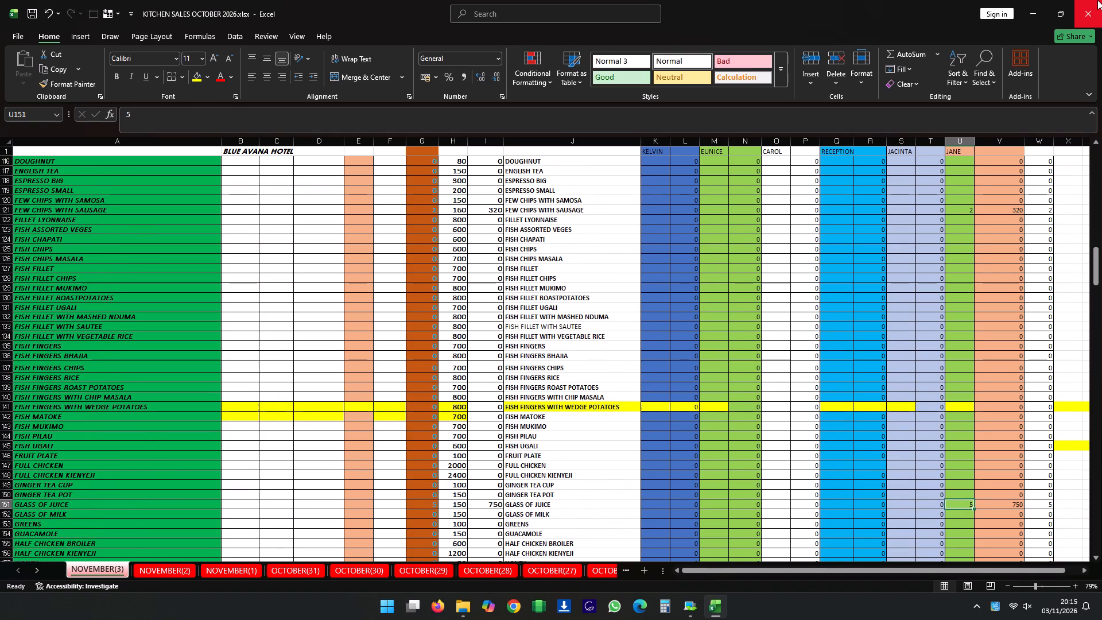
Enter 2 as Jane's quantity for MASALA CHIPS in cell U179.
key(Down)
key(Down)
key(Down)
key(Down)
key(Down)
key(Down)
key(Down)
key(Down)
key(Down)
key(Down)
key(Down)
key(Down)
key(Down)
key(Down)
key(Down)
key(Down)
key(Down)
key(Down)
key(Down)
key(Down)
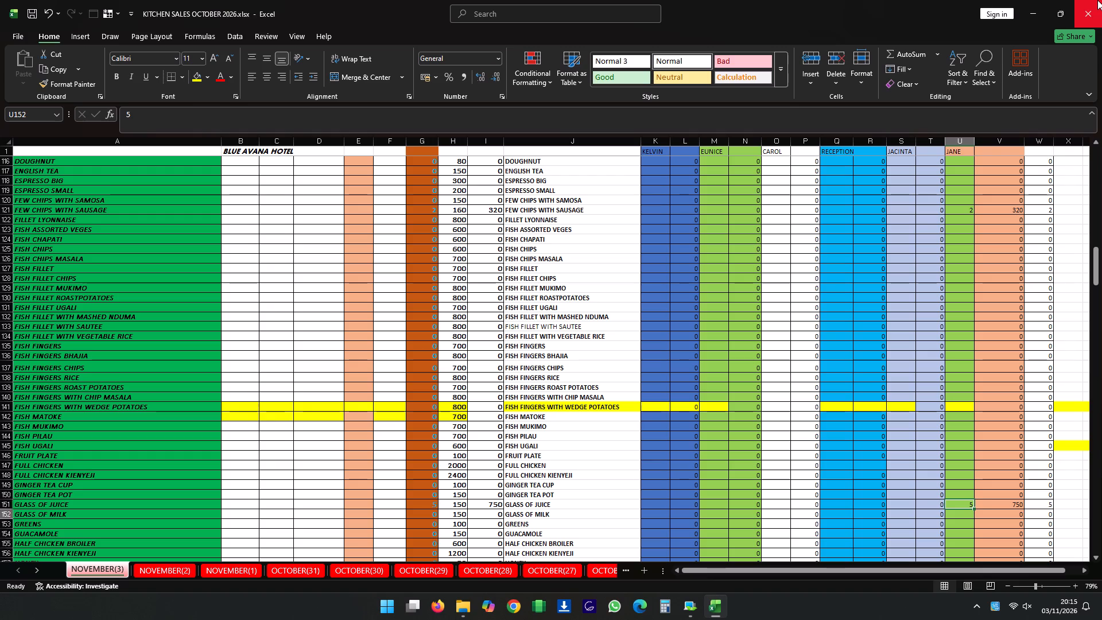
key(Up)
key(Up)
key(Up)
key(Up)
key(Up)
key(Up)
key(Up)
key(Up)
key(Up)
key(Up)
key(Up)
key(Up)
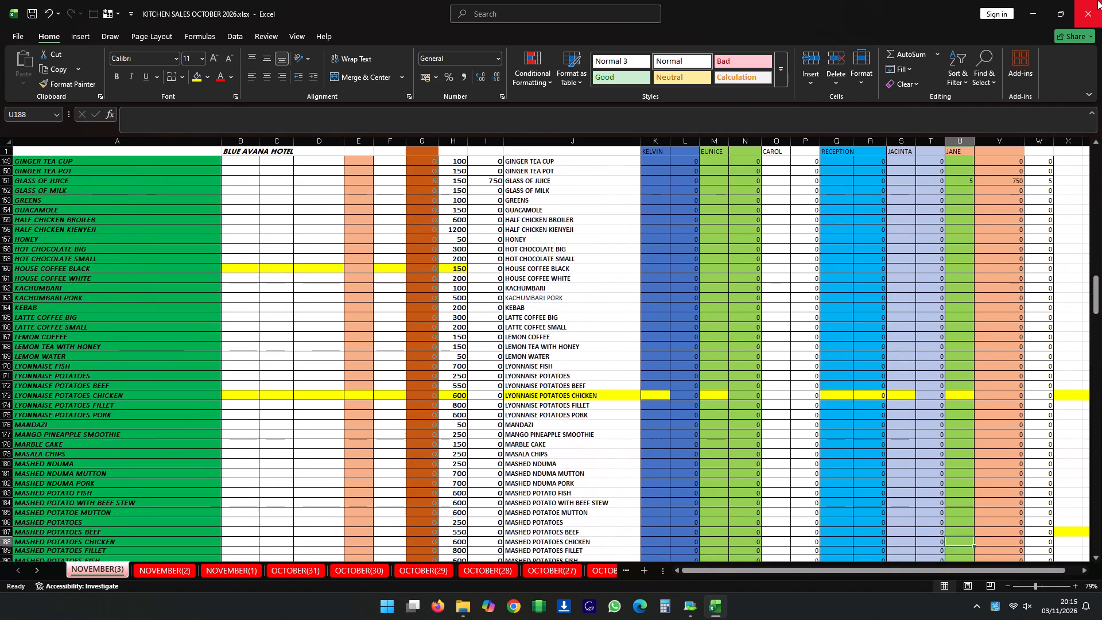
key(Down)
key(Down)
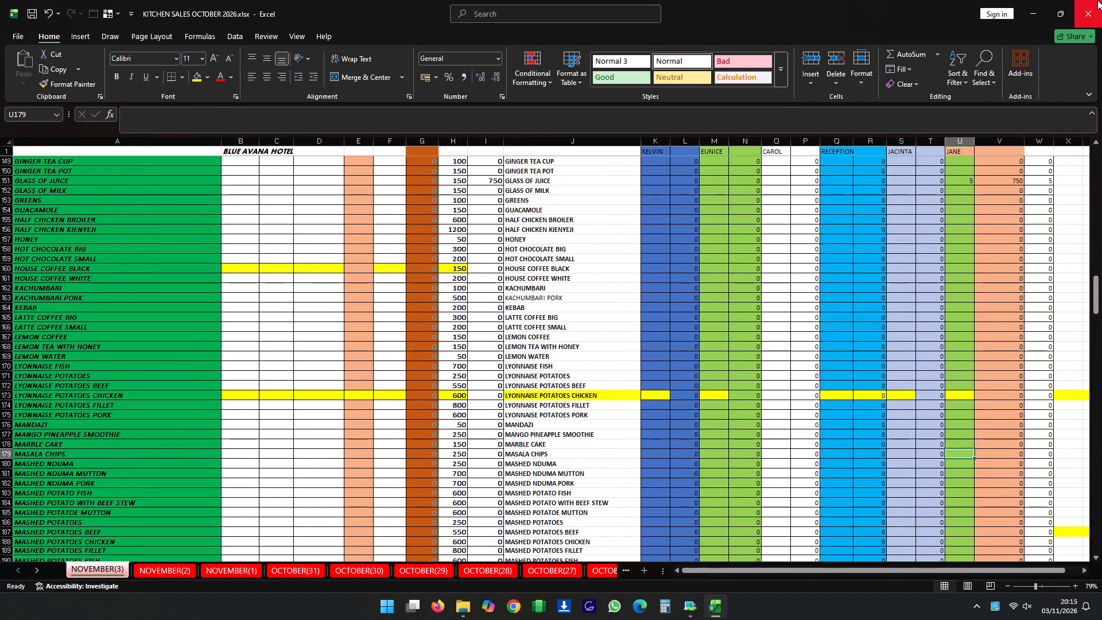
key(2)
key(Up)
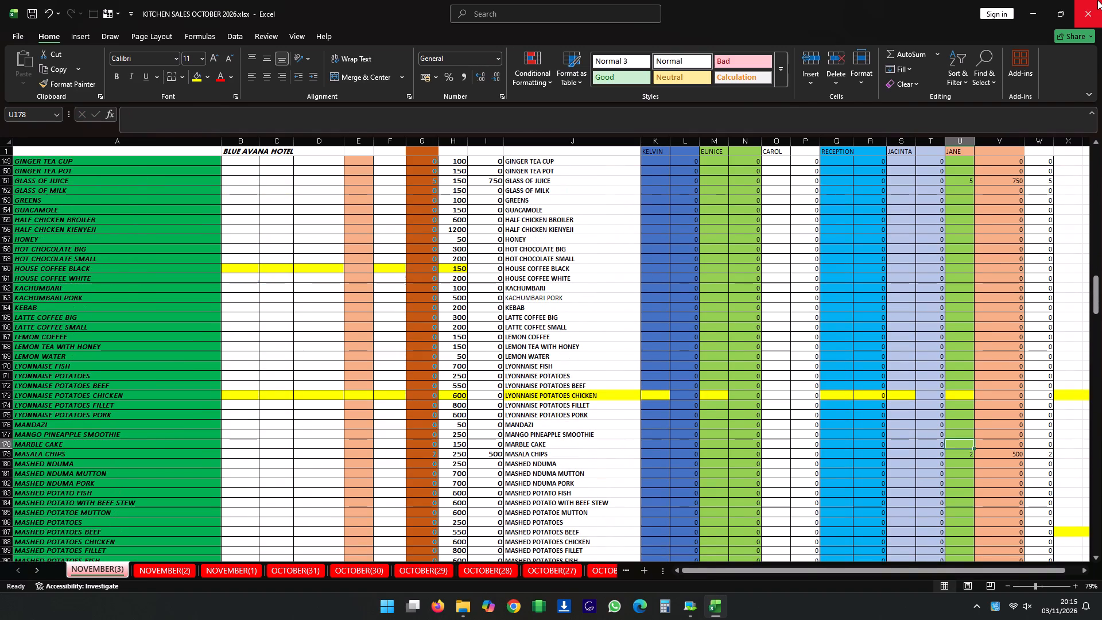
key(Down)
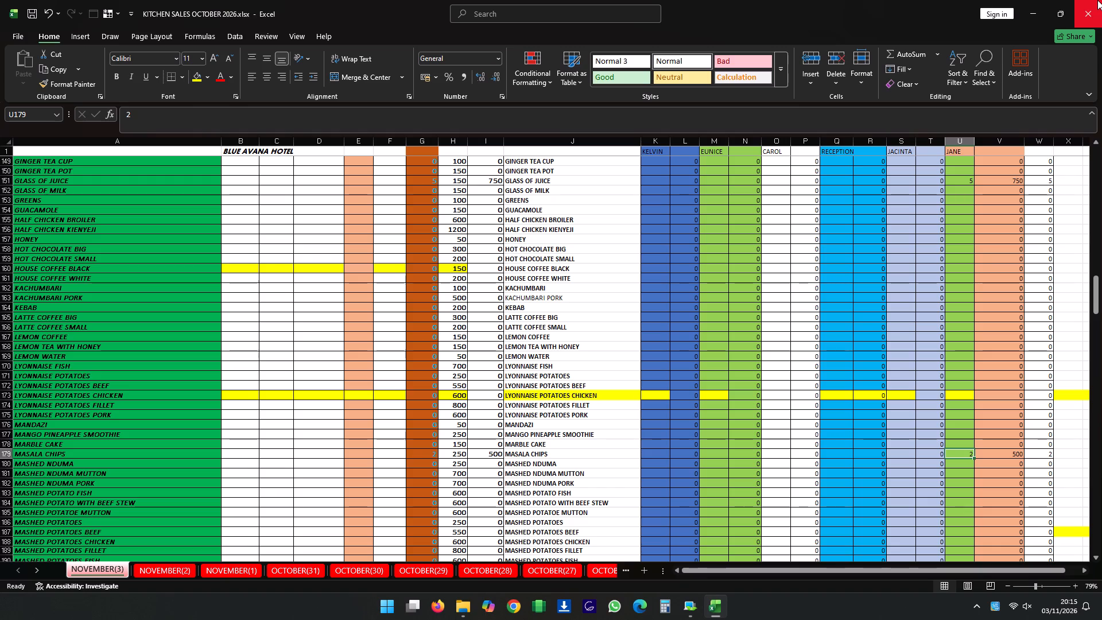
Enter 5 as Jane's quantity for NDUMA in cell U221.
key(Down)
key(Down)
key(Down)
key(Down)
key(Down)
key(Down)
key(Down)
key(Down)
key(Down)
key(Down)
key(Down)
key(Down)
key(Down)
key(Down)
key(Down)
key(Down)
key(Down)
key(Down)
key(Down)
key(Down)
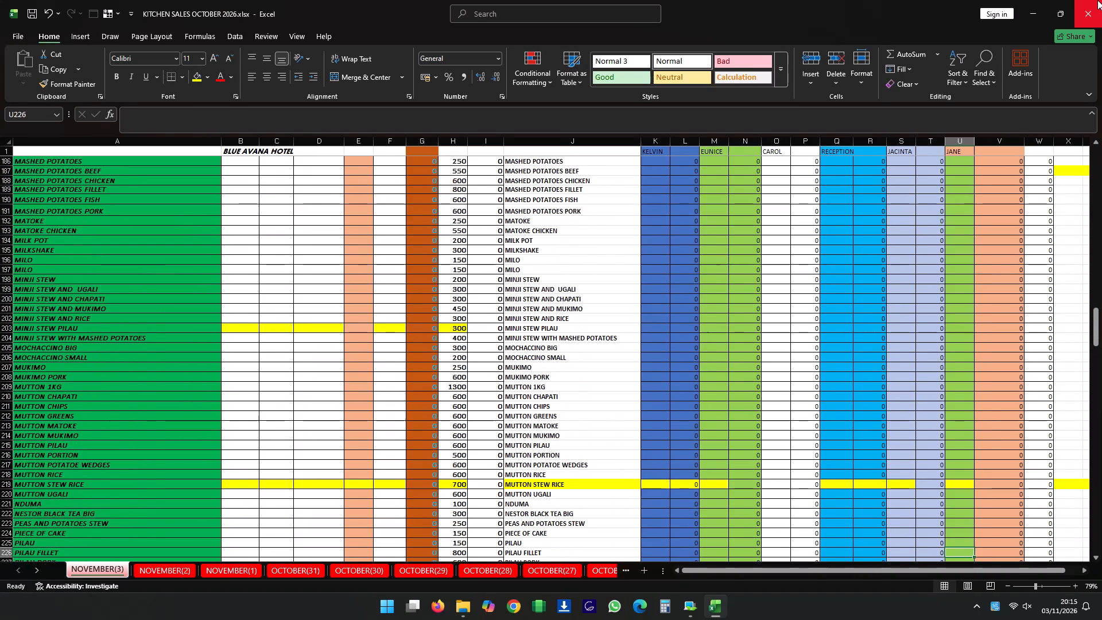
key(Up)
key(Up)
key(Up)
key(Up)
key(Up)
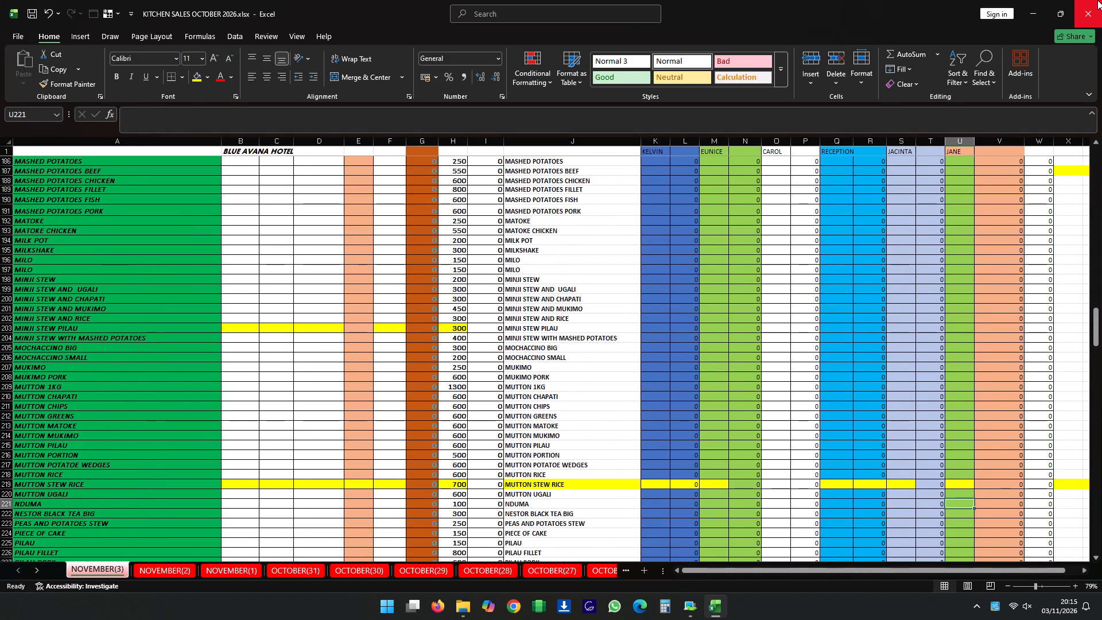
key(5)
key(Down)
key(Up)
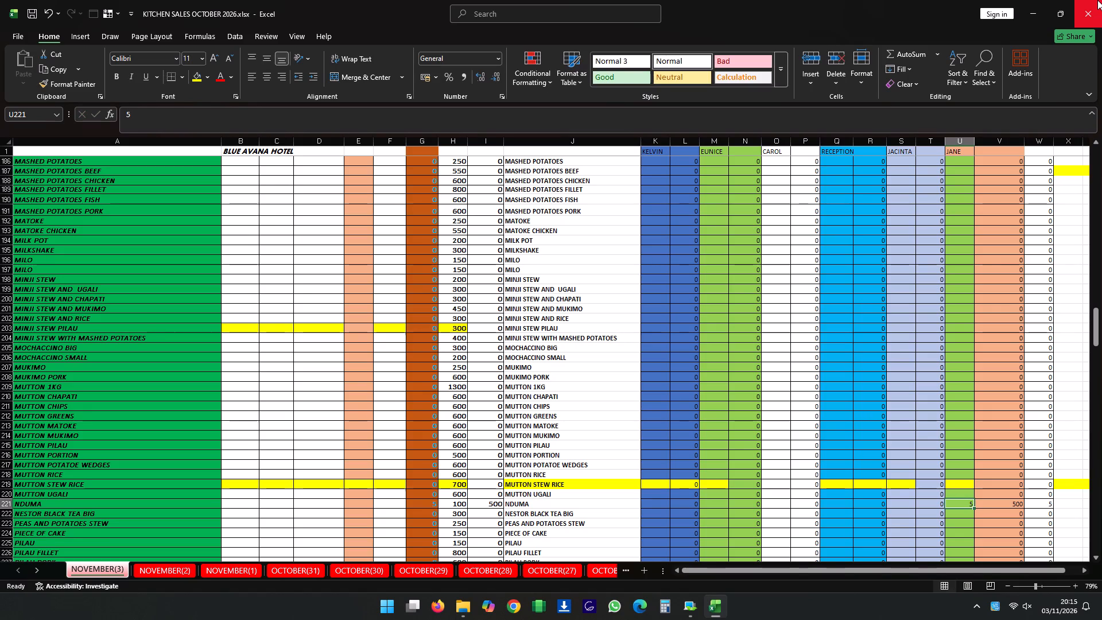
Enter 1 as Jane's quantity for SPECIAL COFFEE in cell U269.
key(Down)
key(Down)
key(Down)
key(Down)
key(Down)
key(Down)
key(Down)
key(Down)
key(Down)
key(Down)
key(Down)
key(Down)
key(Down)
key(Down)
key(Down)
key(Down)
key(Down)
key(Down)
key(Down)
key(Down)
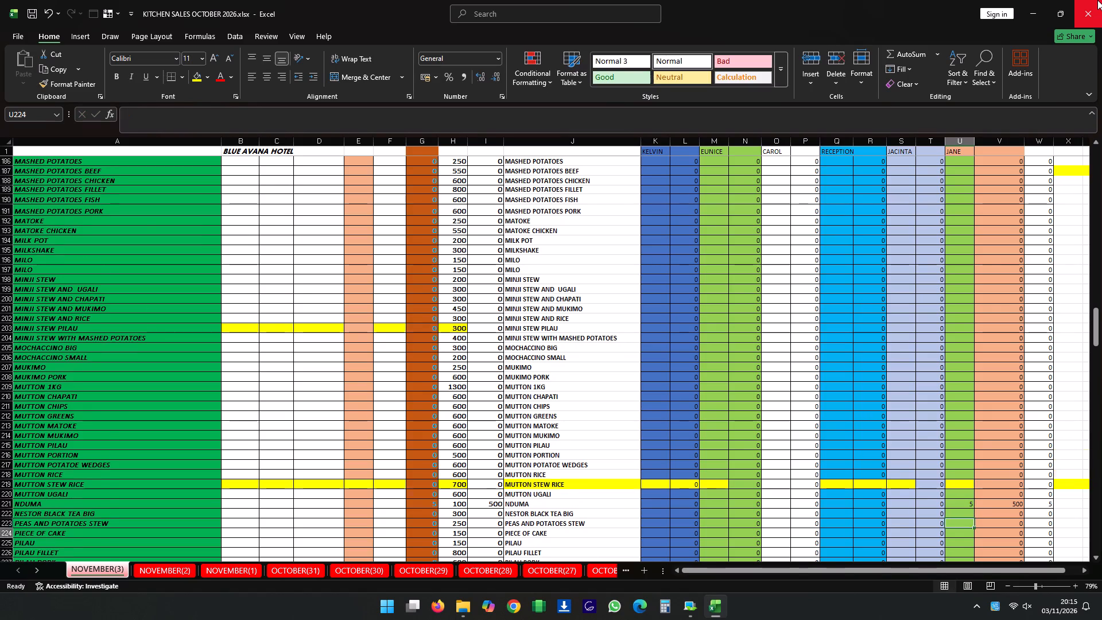
key(Down)
key(Down)
key(Down)
key(Down)
key(Down)
key(Down)
key(Down)
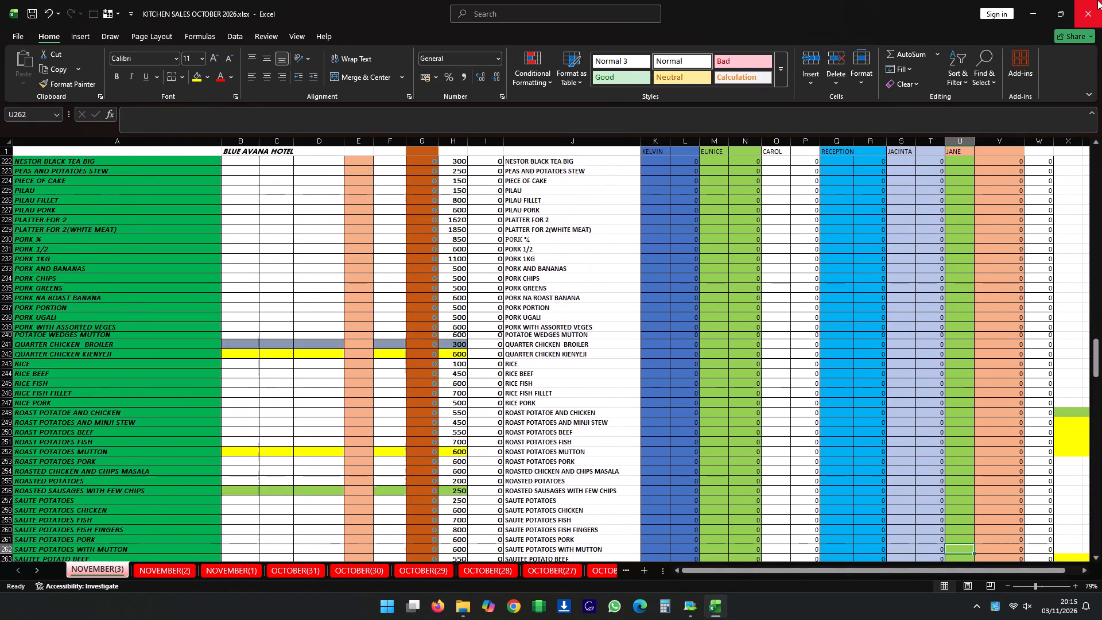
key(Down)
key(Down)
key(Down)
key(Down)
key(Down)
key(Down)
key(Down)
key(Down)
key(Down)
key(Down)
key(Up)
key(Up)
key(Up)
key(Up)
key(Up)
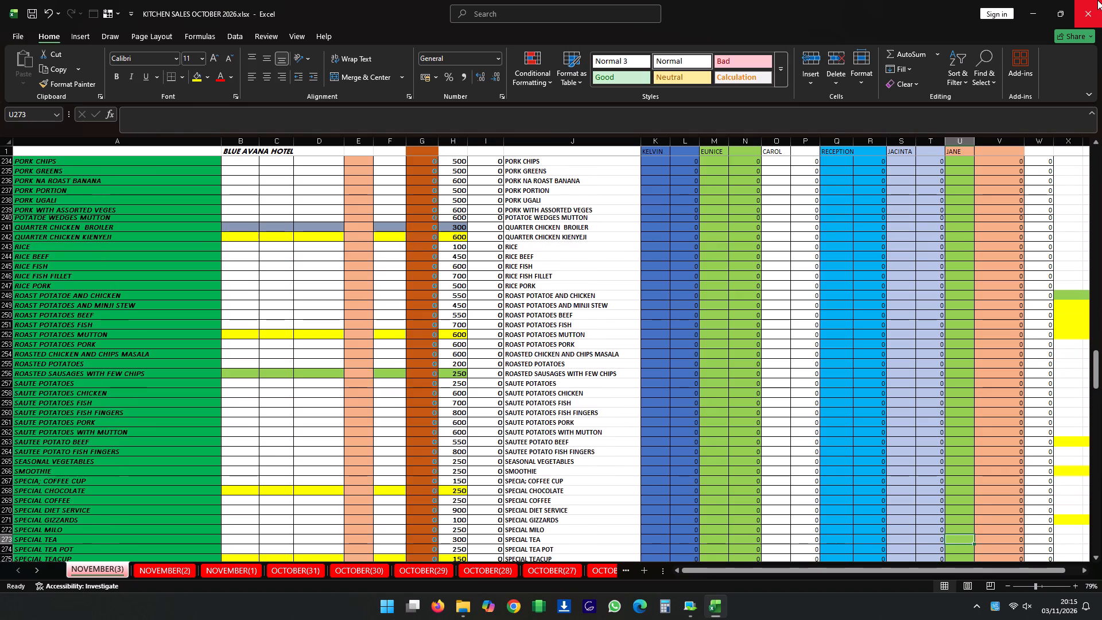
key(1)
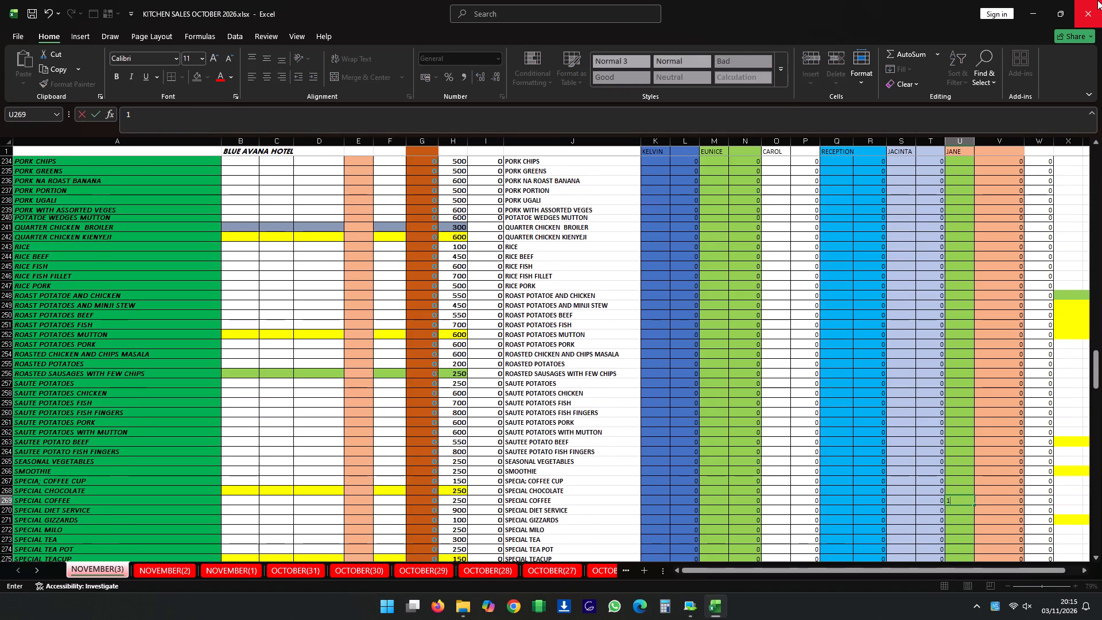
key(Down)
key(Up)
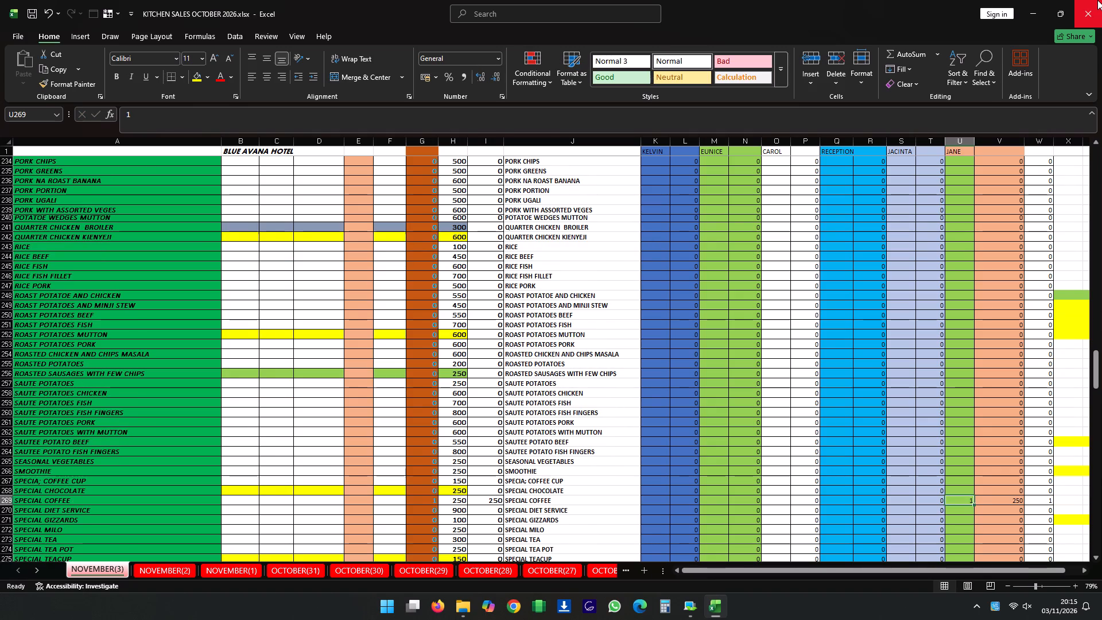
Enter 2 as Jane's quantity for X.PANCAKES in cell U330.
key(Down)
key(Down)
key(Down)
key(Down)
key(Down)
key(Down)
key(Down)
key(Down)
key(Down)
key(Down)
key(Down)
key(Down)
key(Down)
key(Down)
key(Down)
key(Down)
key(Down)
key(Down)
key(Down)
key(Down)
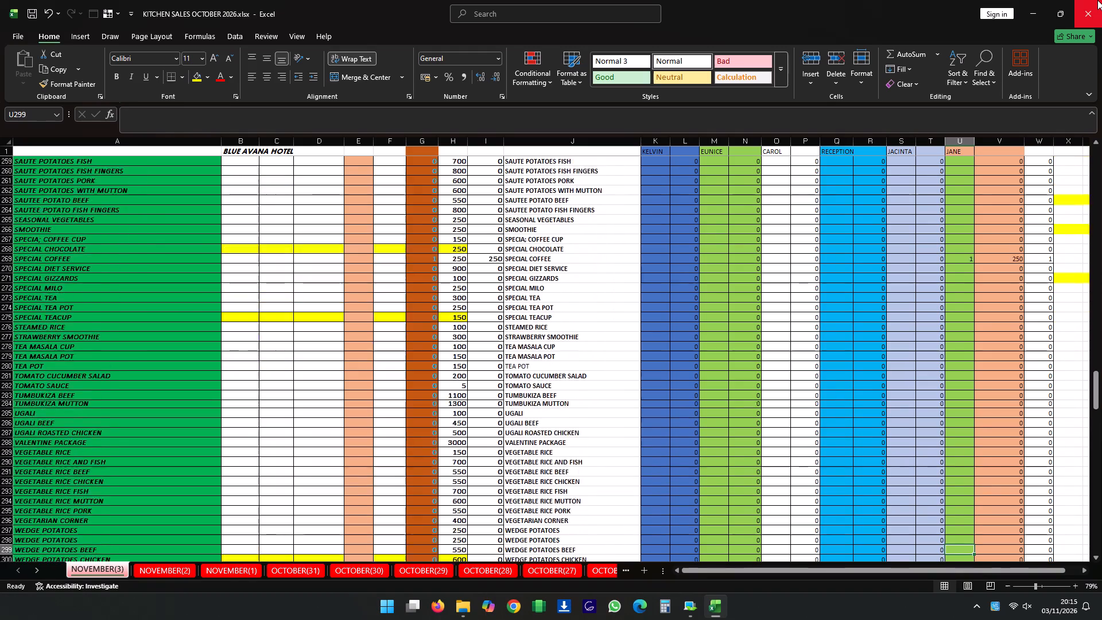
key(Up)
key(Up)
key(Up)
key(Up)
key(Up)
key(Up)
key(Up)
key(Up)
key(Up)
key(Up)
key(Up)
key(Up)
key(Up)
key(Up)
key(Up)
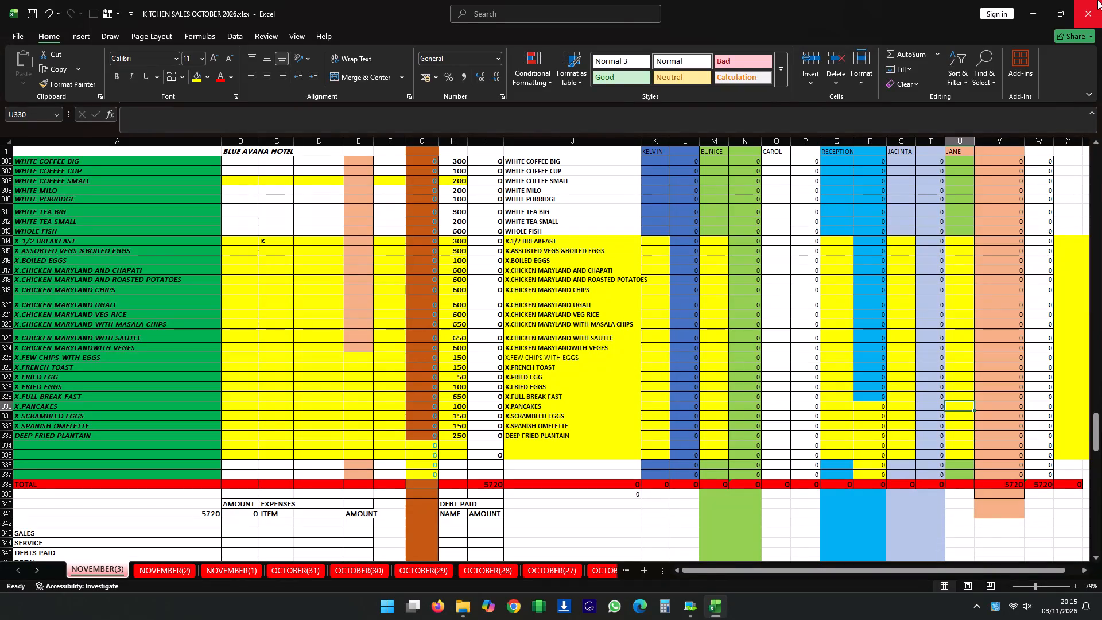
key(2)
key(Down)
key(Up)
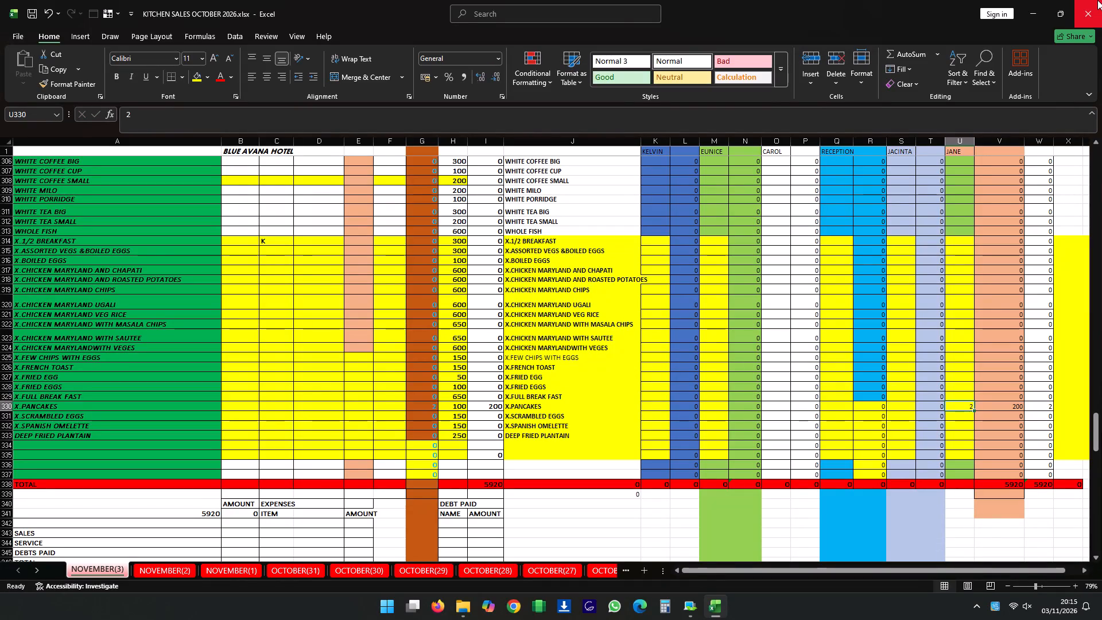
Enter 1 as Jane's quantity for X.1/2 BREAKFAST in cell U314.
key(Up)
key(Up)
key(Up)
key(Up)
key(Up)
key(Up)
key(Up)
key(Up)
key(Up)
key(Up)
key(Up)
key(Up)
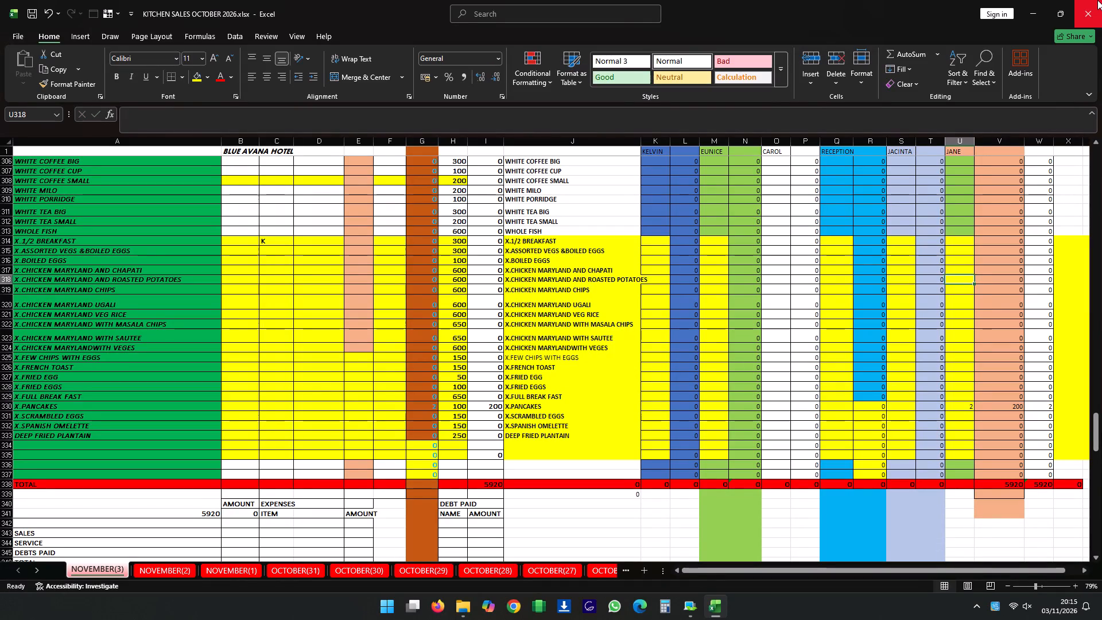
key(Up)
key(Up)
key(Up)
key(Up)
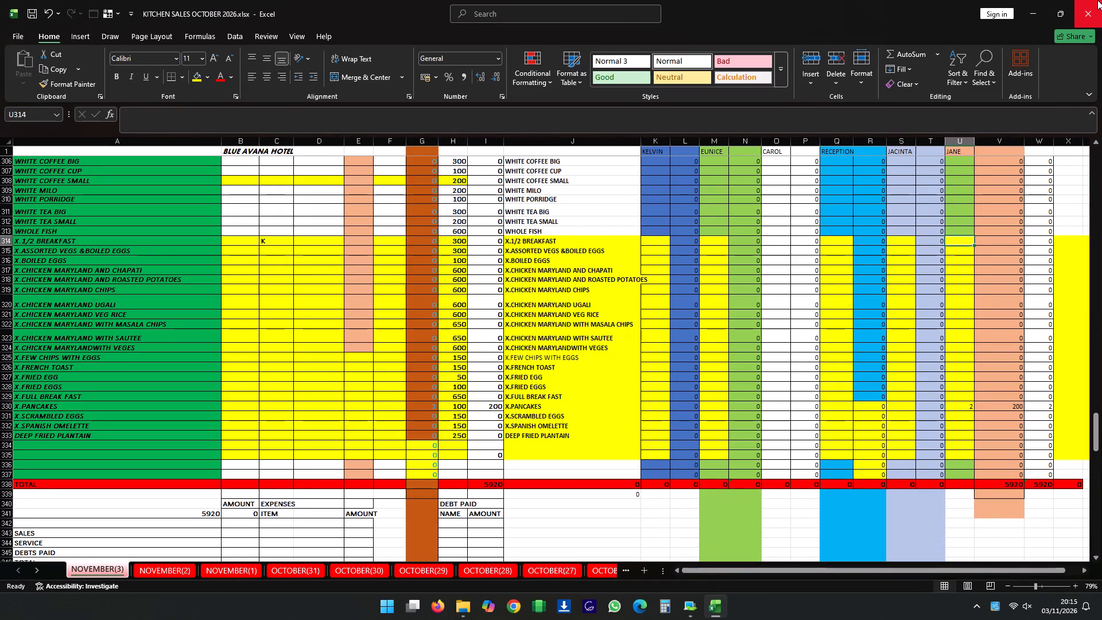
key(1)
key(Down)
key(Up)
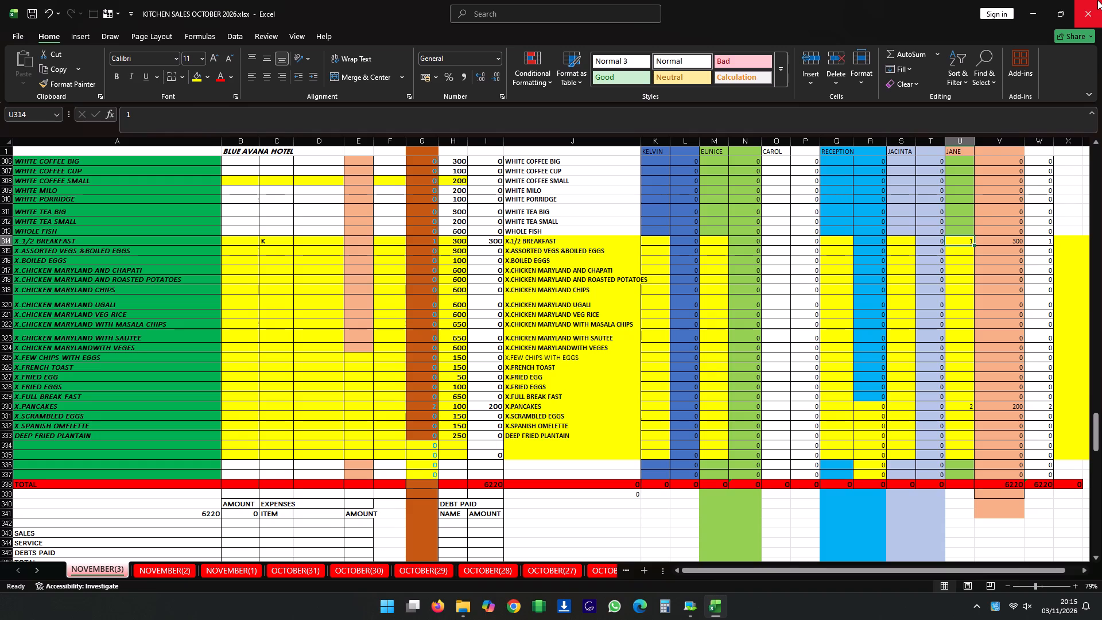
Enter 1 as Jane's quantity for X.FRIED EGGS in cell U328.
key(Down)
key(Down)
key(Down)
key(Down)
key(Down)
key(Down)
key(Down)
key(Down)
key(Down)
key(Down)
key(Down)
key(Down)
key(Down)
key(Down)
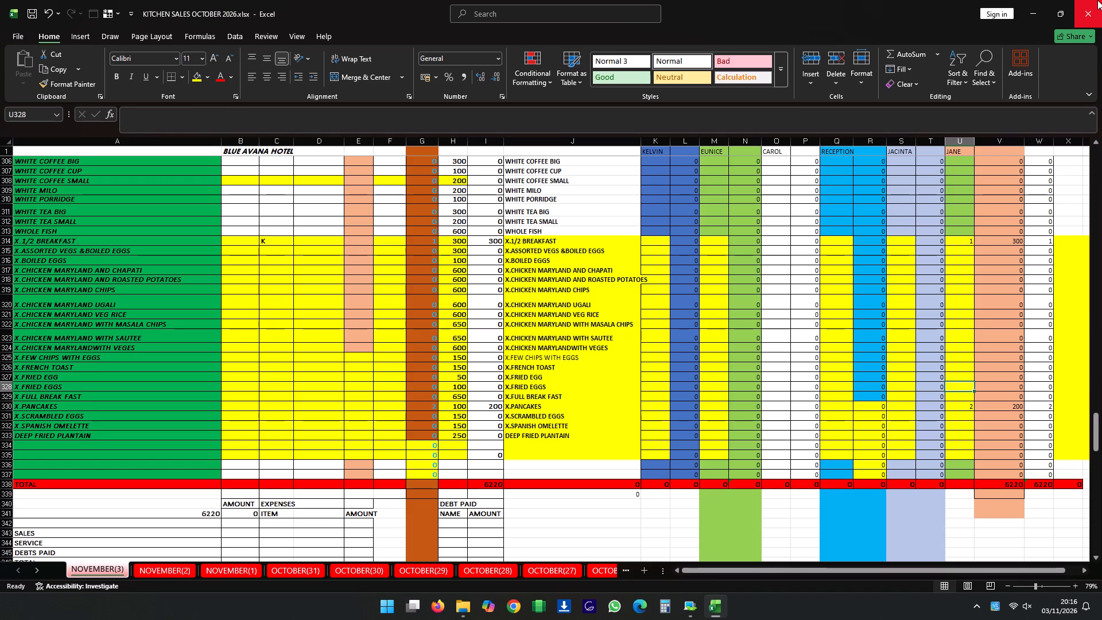
key(Down)
key(Down)
key(Down)
key(Down)
key(Down)
key(Down)
key(Down)
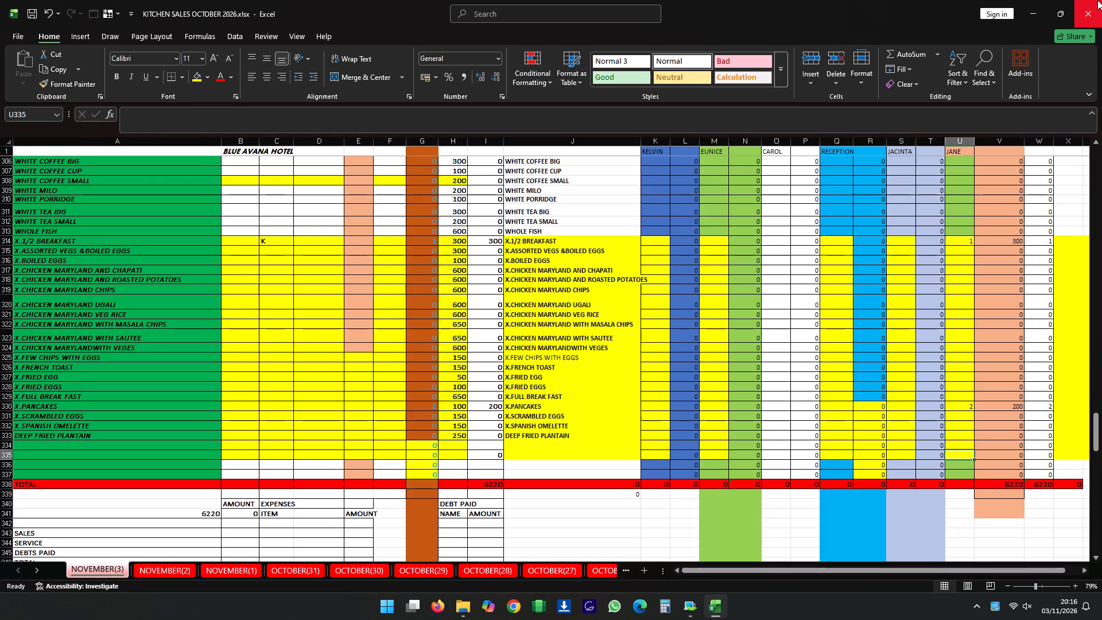
key(Down)
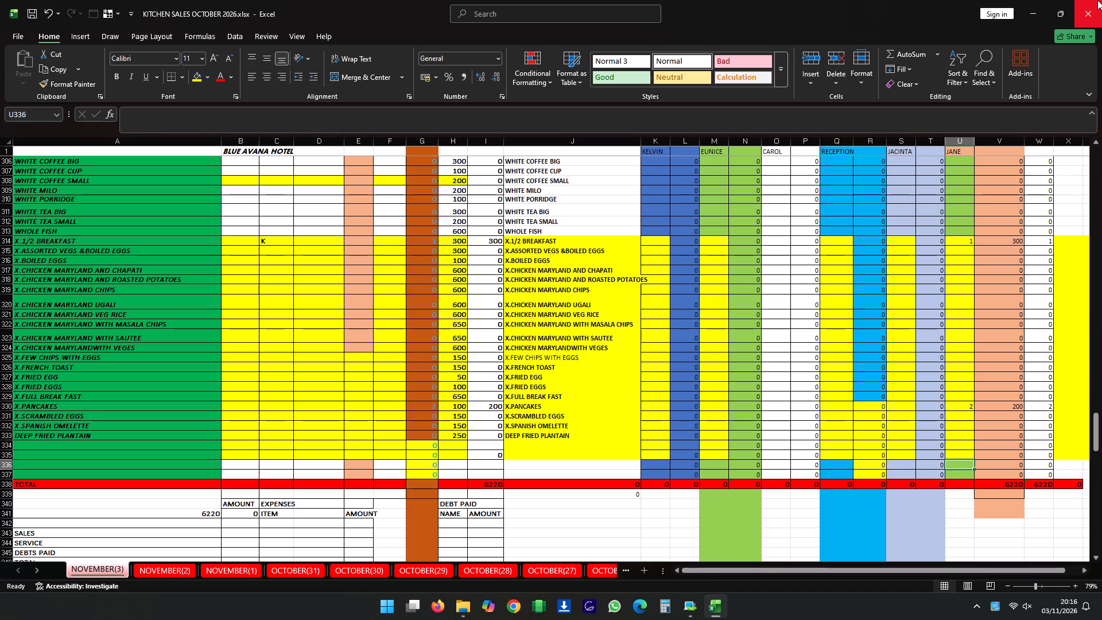
key(Up)
key(Up)
key(Up)
key(Up)
key(Up)
key(Up)
key(Up)
key(Up)
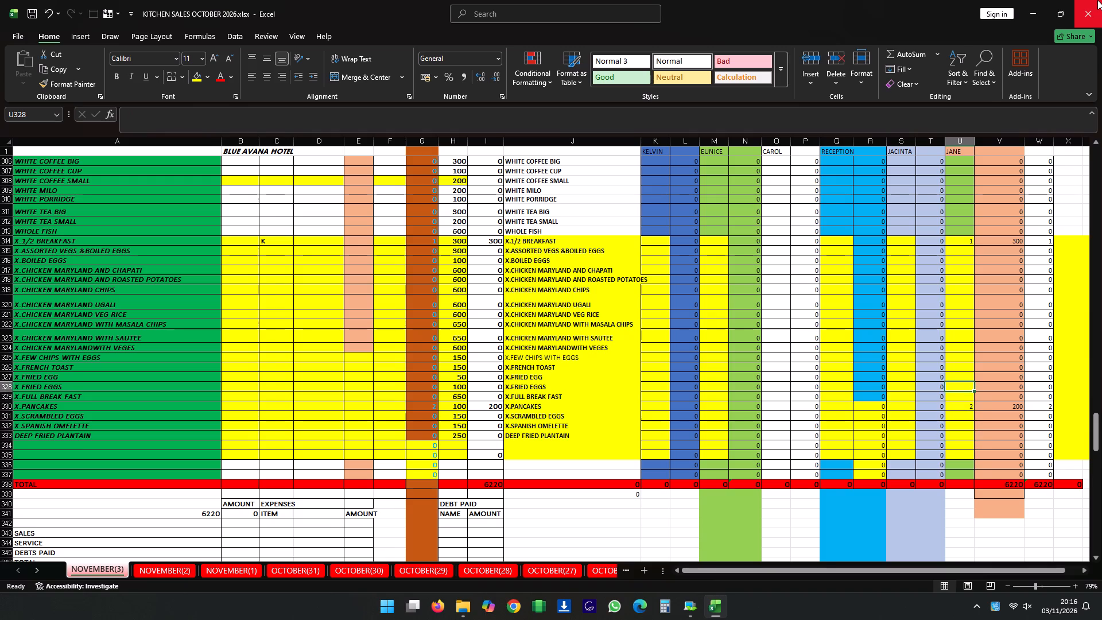
key(1)
key(Down)
key(Up)
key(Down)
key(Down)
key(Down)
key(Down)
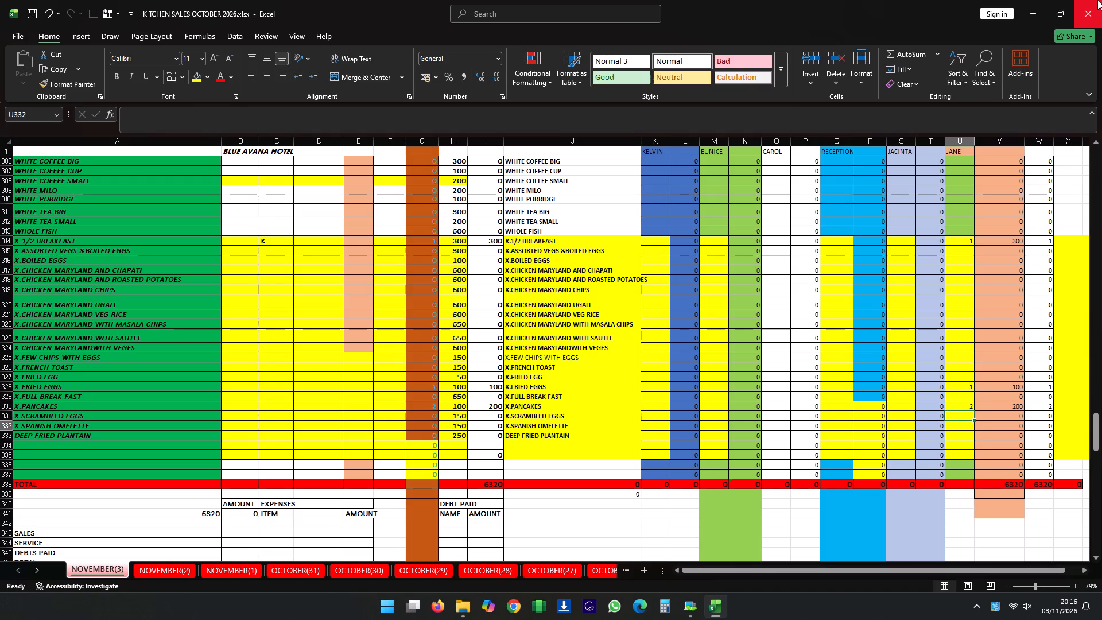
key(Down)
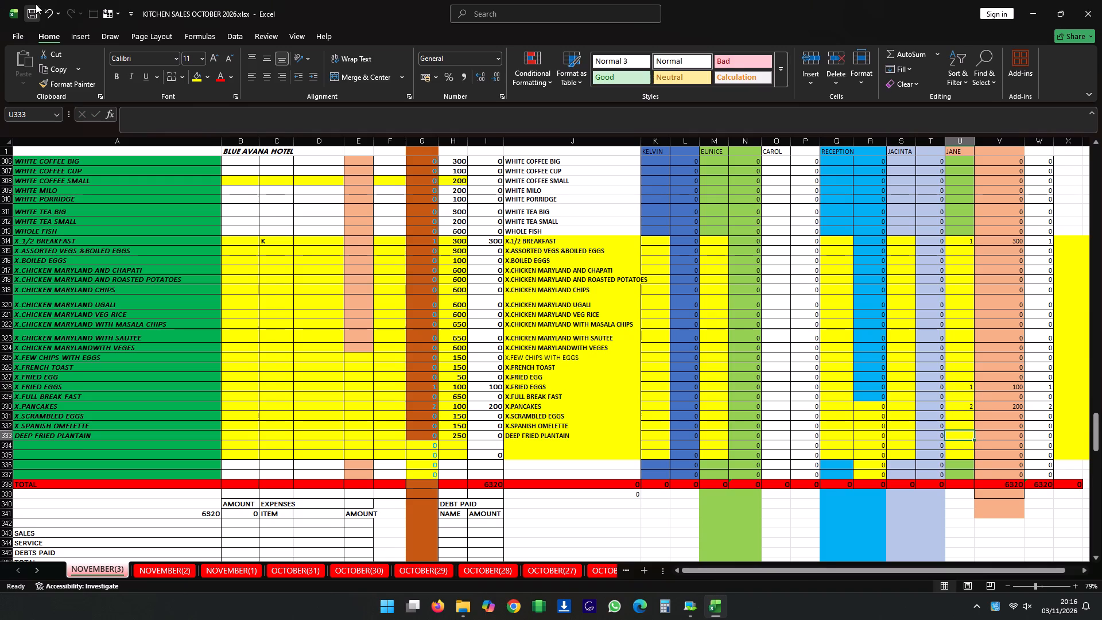
Save the KITCHEN SALES OCTOBER 2026 workbook.
click(36, 4)
click(38, 14)
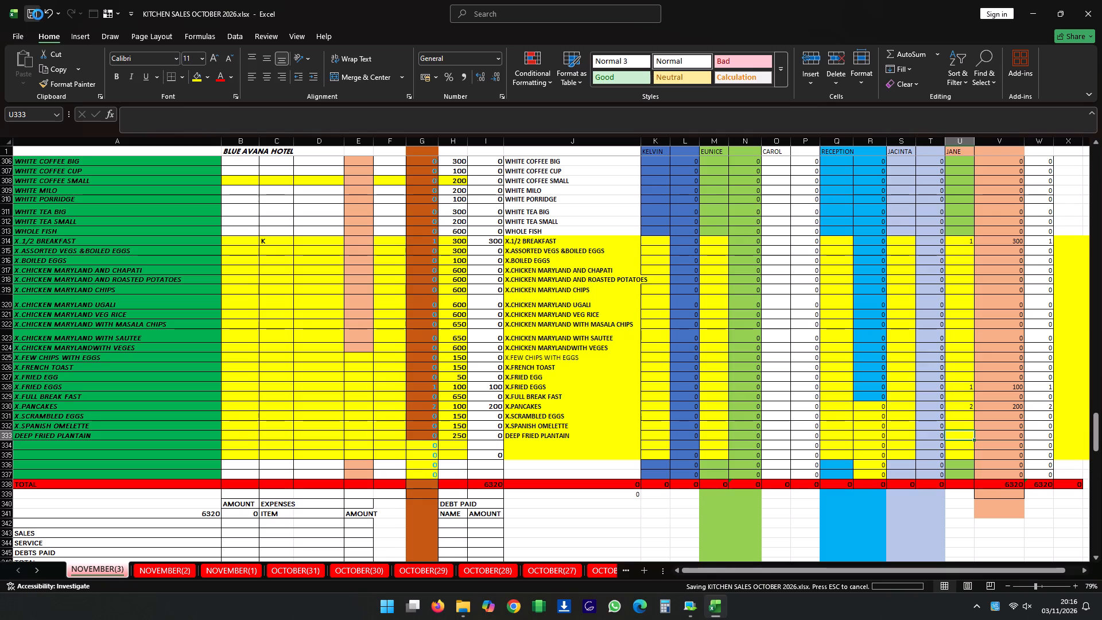
Minimize the kitchen sales workbook to reveal the OCTOBER 2026 folder.
click(1024, 5)
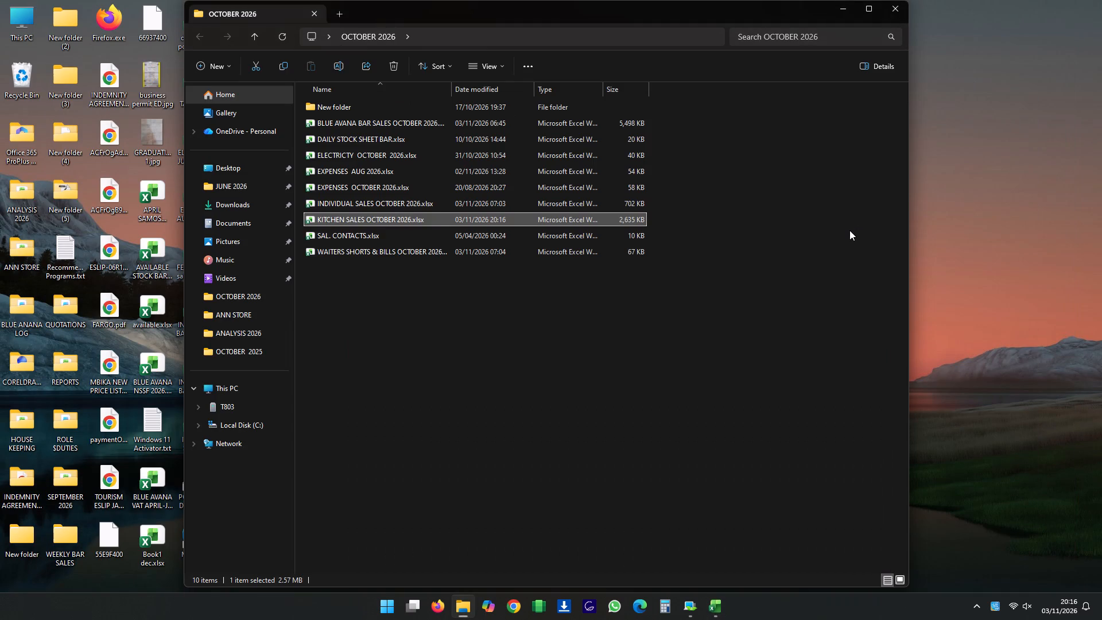
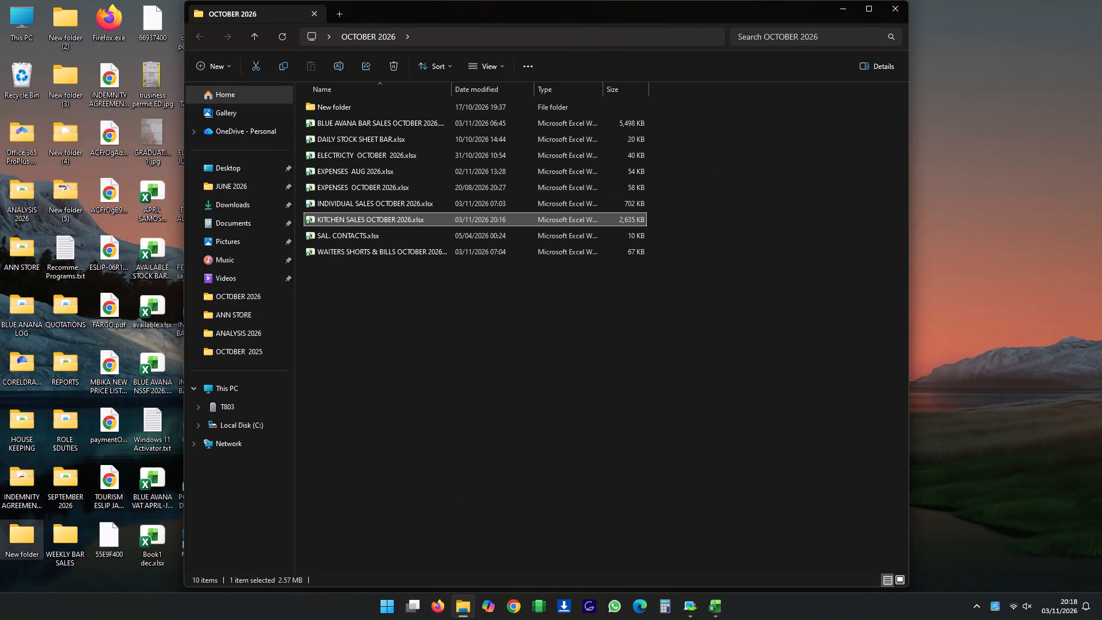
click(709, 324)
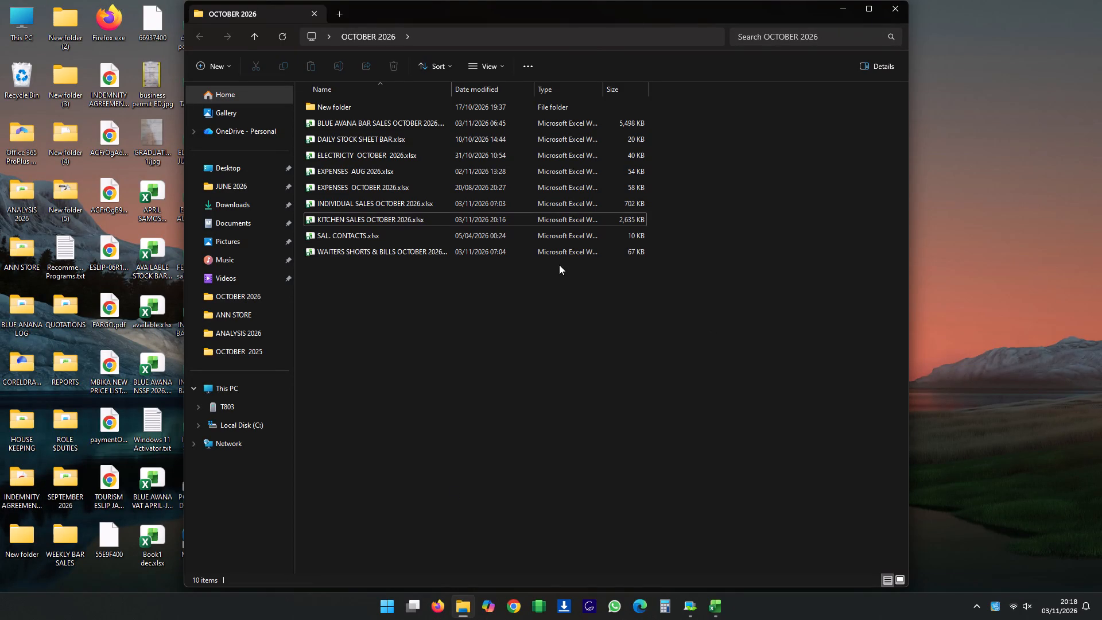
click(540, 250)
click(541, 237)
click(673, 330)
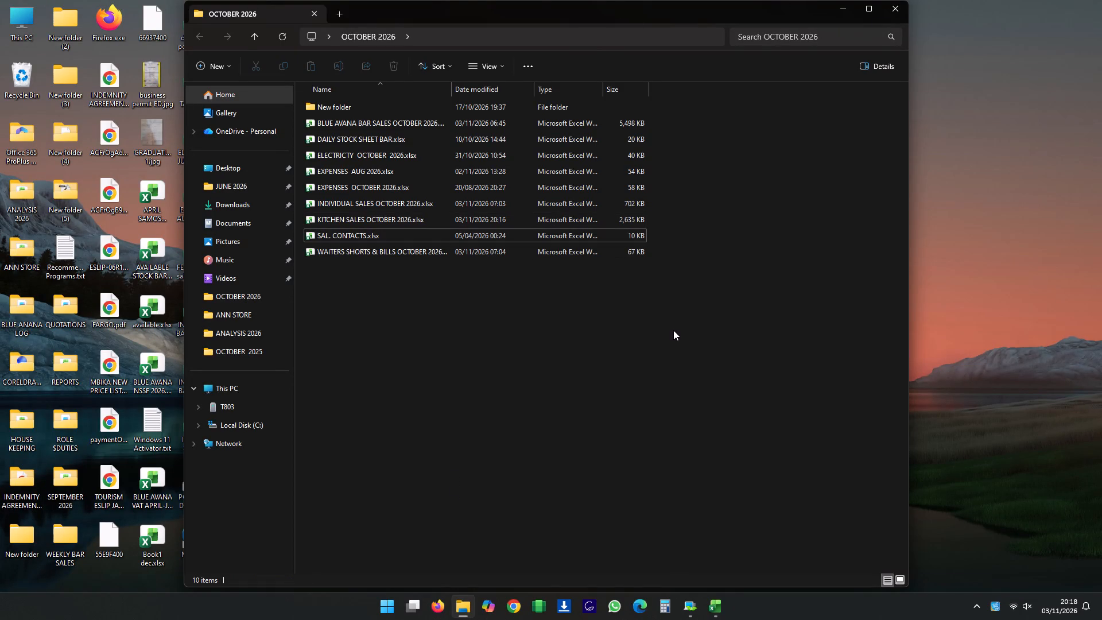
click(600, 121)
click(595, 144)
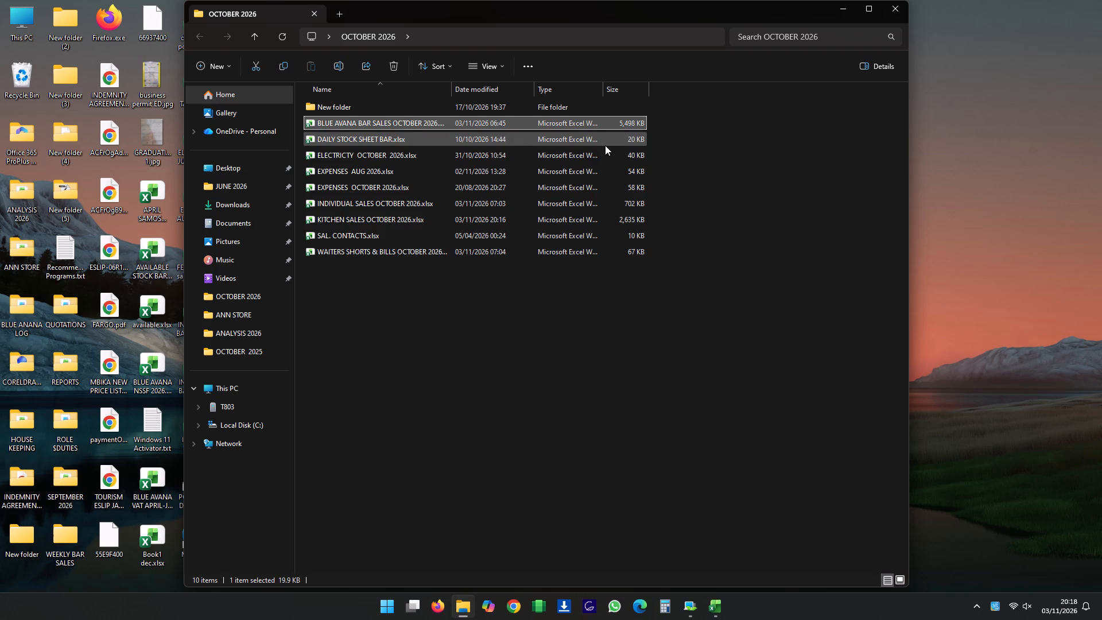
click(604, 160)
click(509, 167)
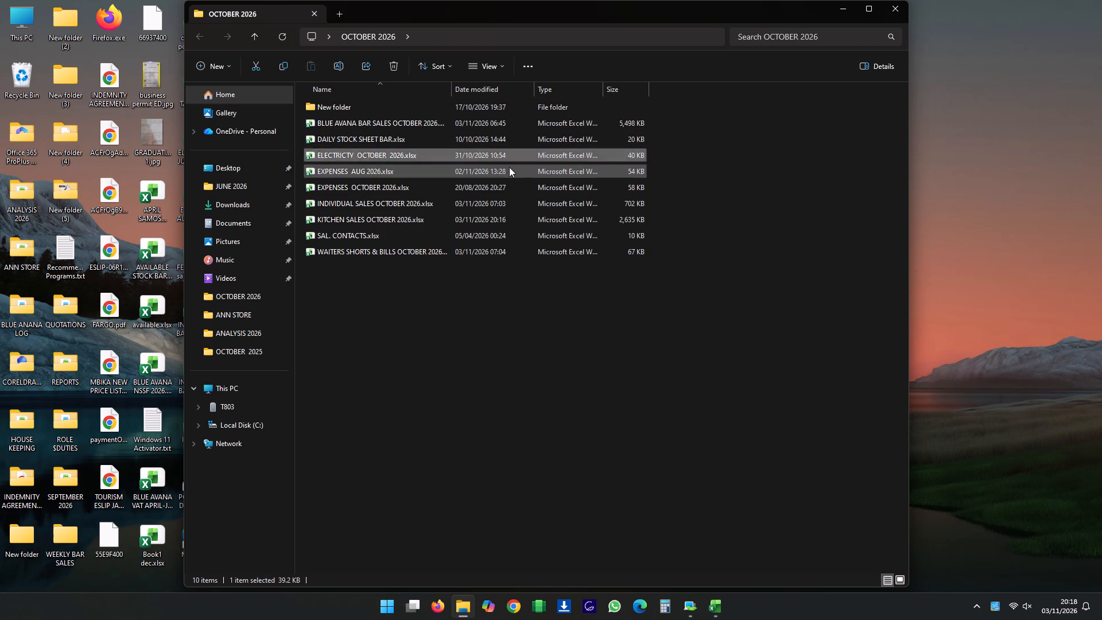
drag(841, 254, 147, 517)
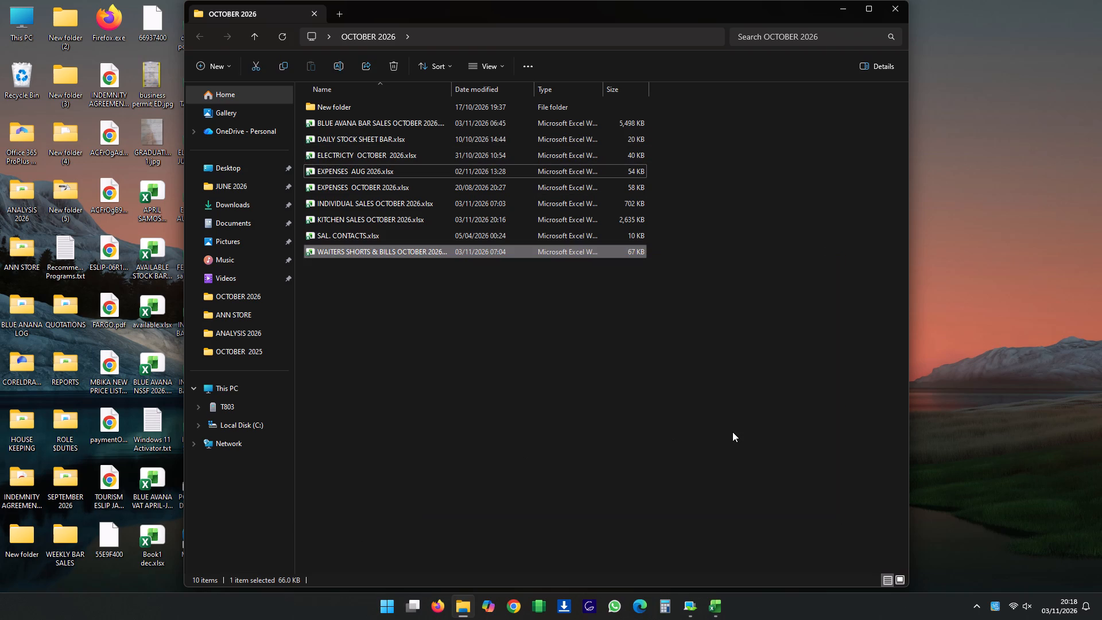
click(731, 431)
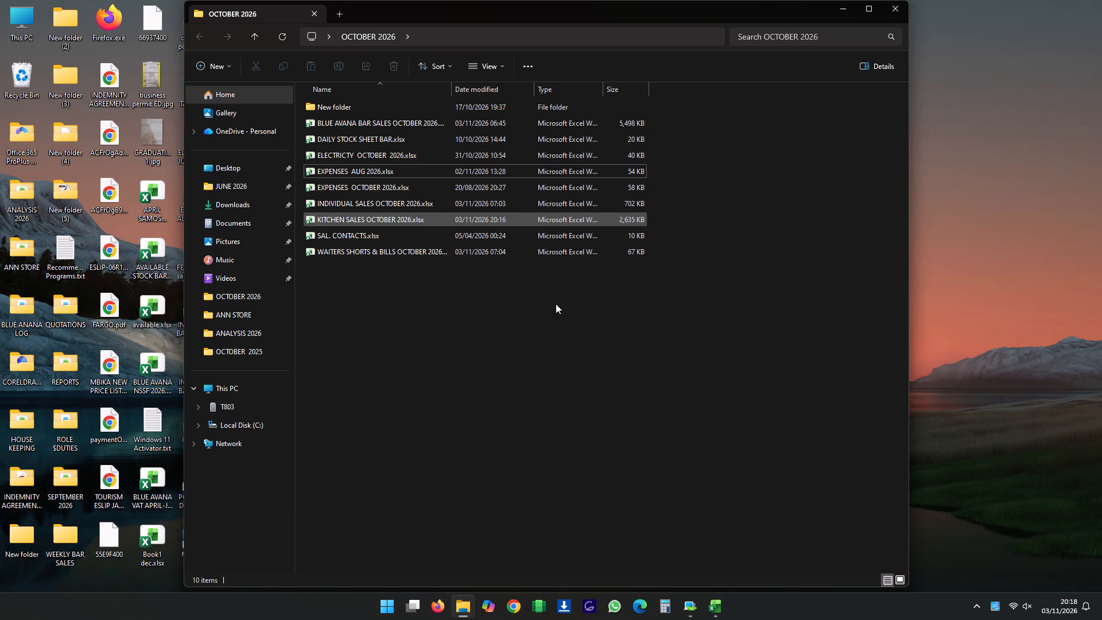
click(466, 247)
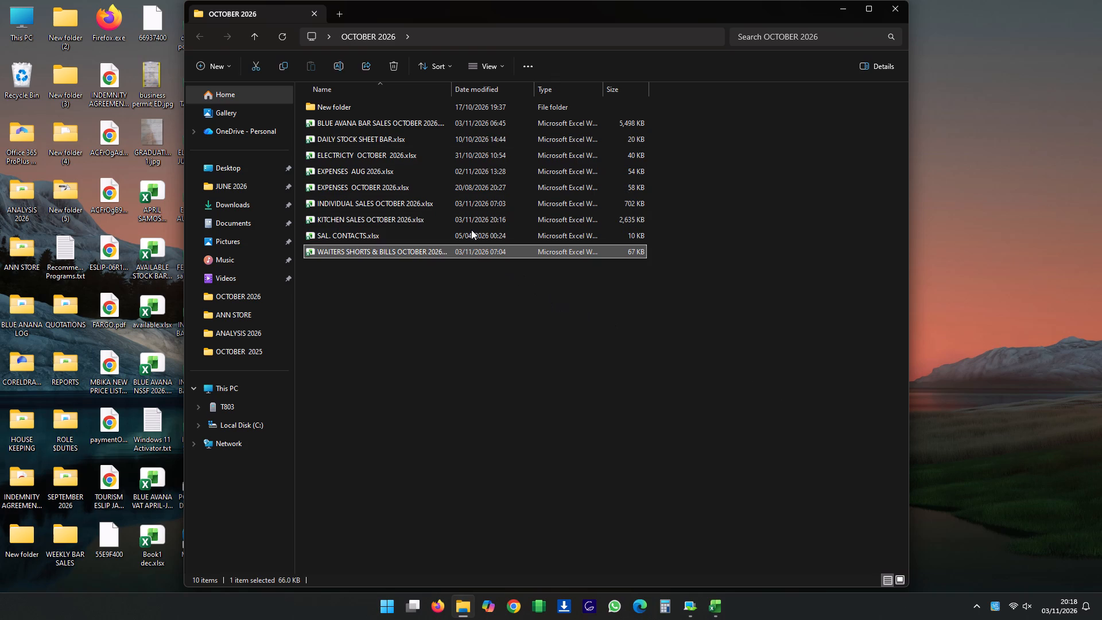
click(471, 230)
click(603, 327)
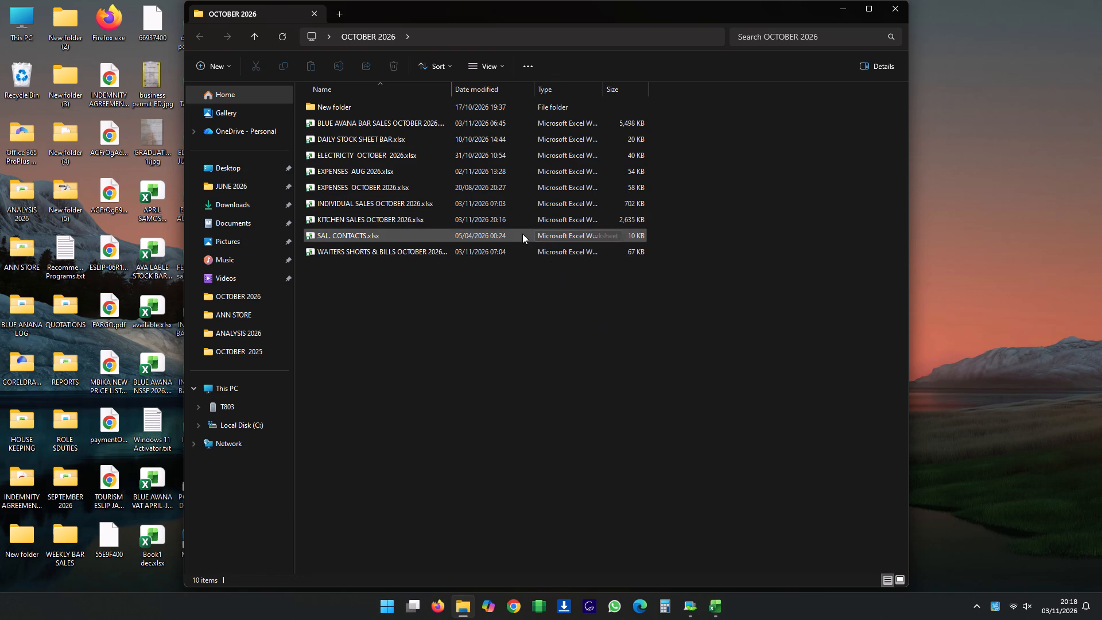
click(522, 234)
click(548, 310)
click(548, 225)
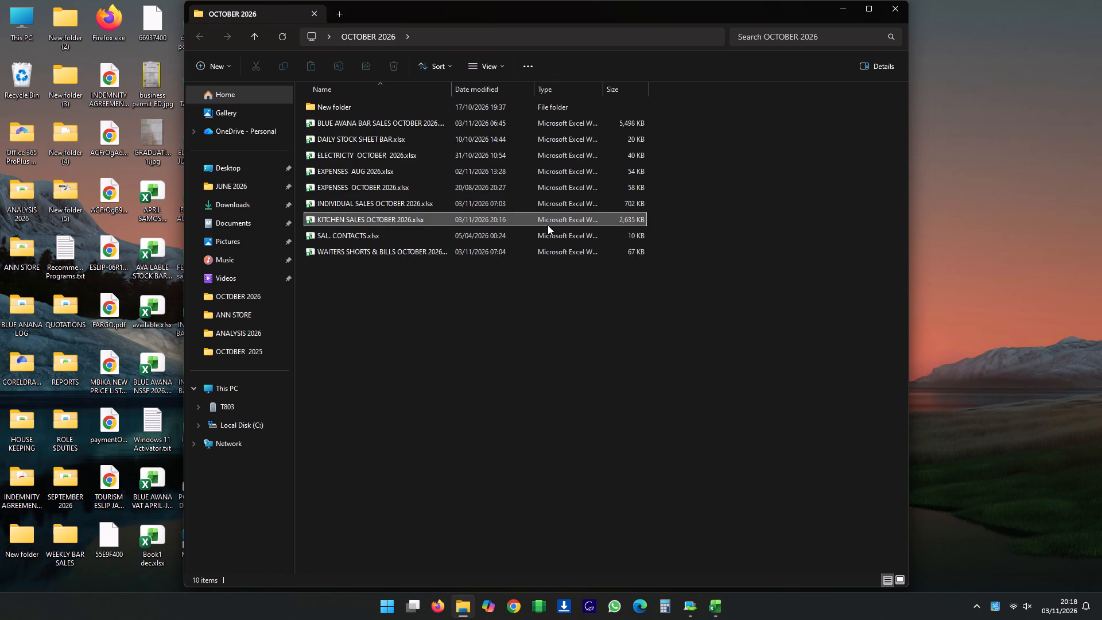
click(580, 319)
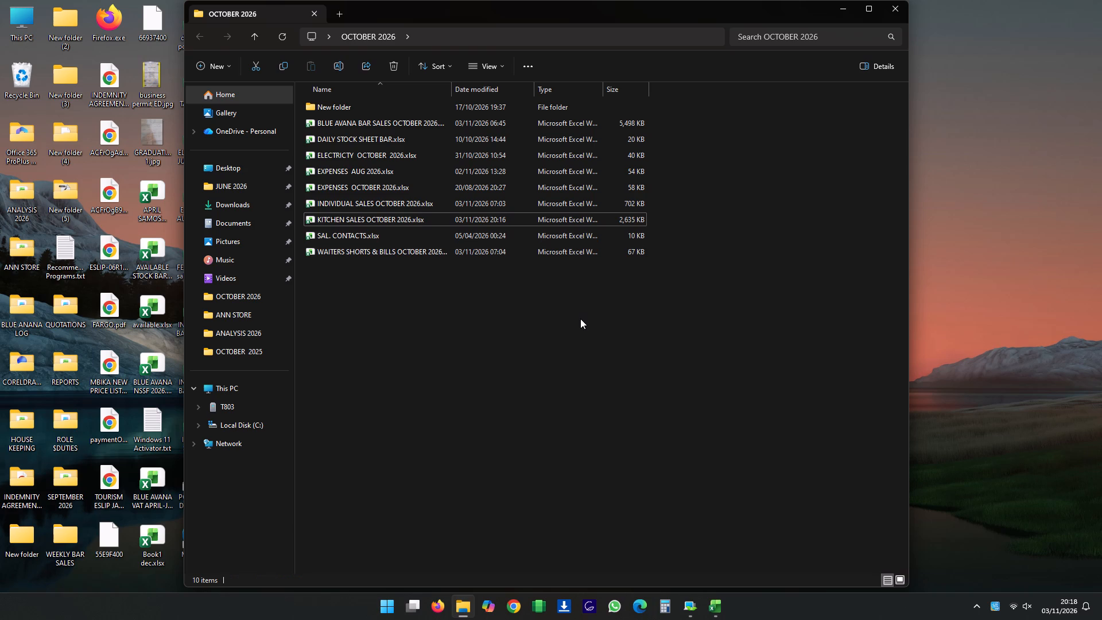
Open the BLUE AVANA BAR SALES OCTOBER 2026 workbook from the OCTOBER 2026 folder.
double_click(325, 127)
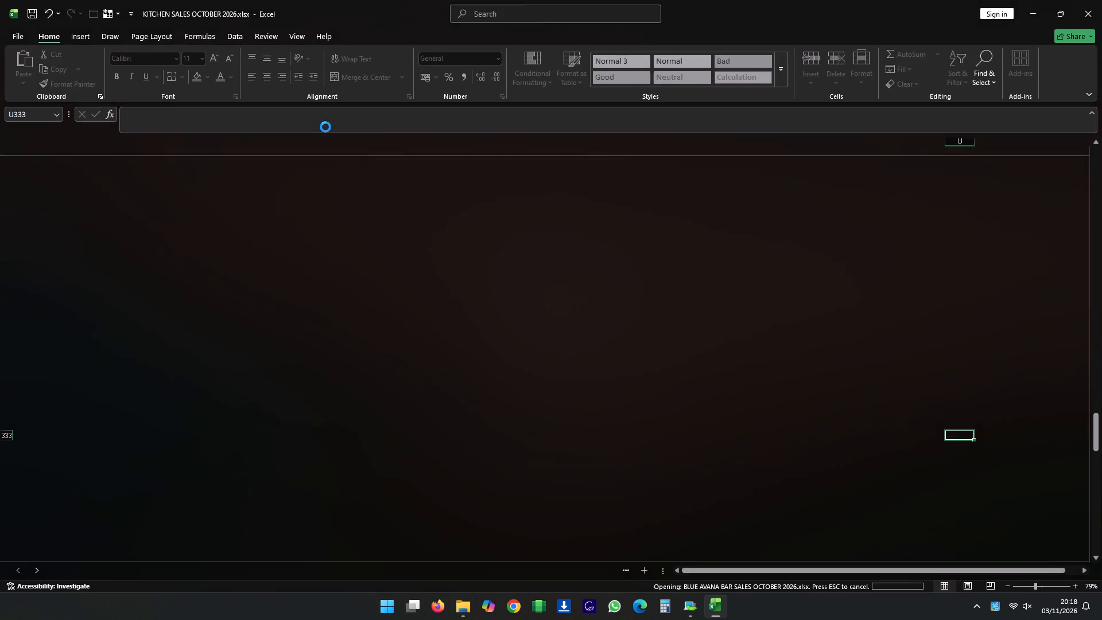
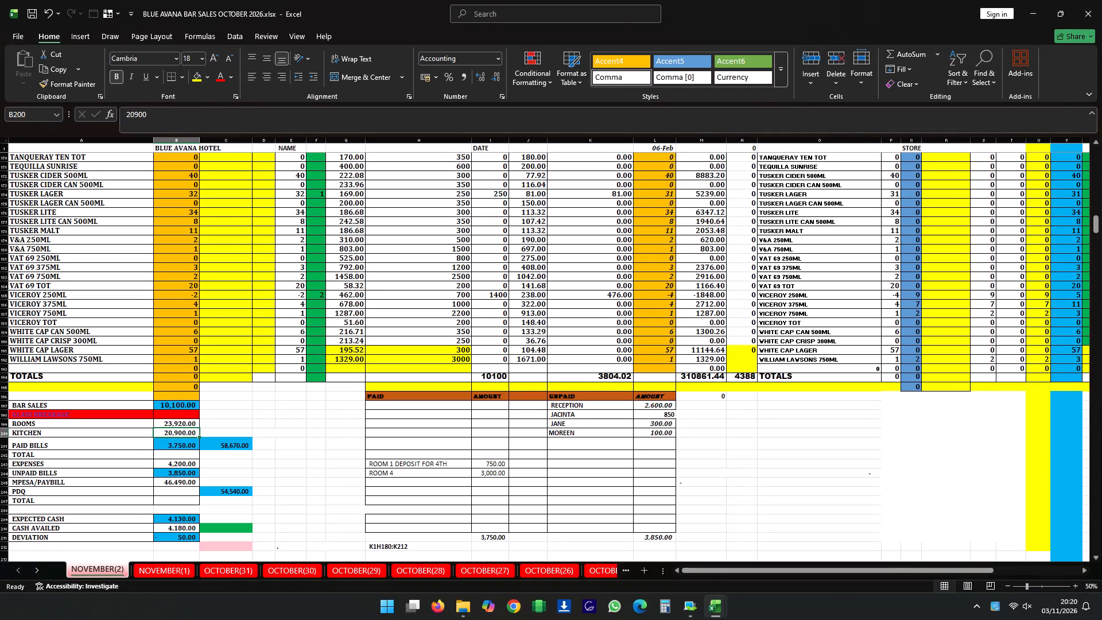
Review the sales, bills and cash summaries beneath the stock totals on the NOVEMBER(1) and NOVEMBER(2) sheets.
click(161, 564)
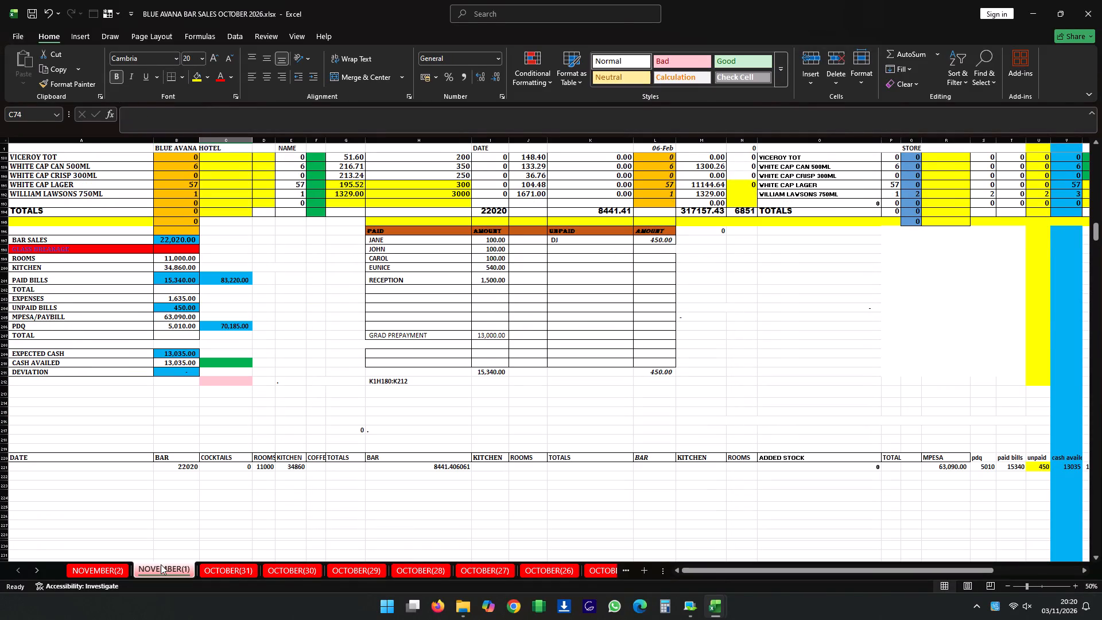
click(238, 377)
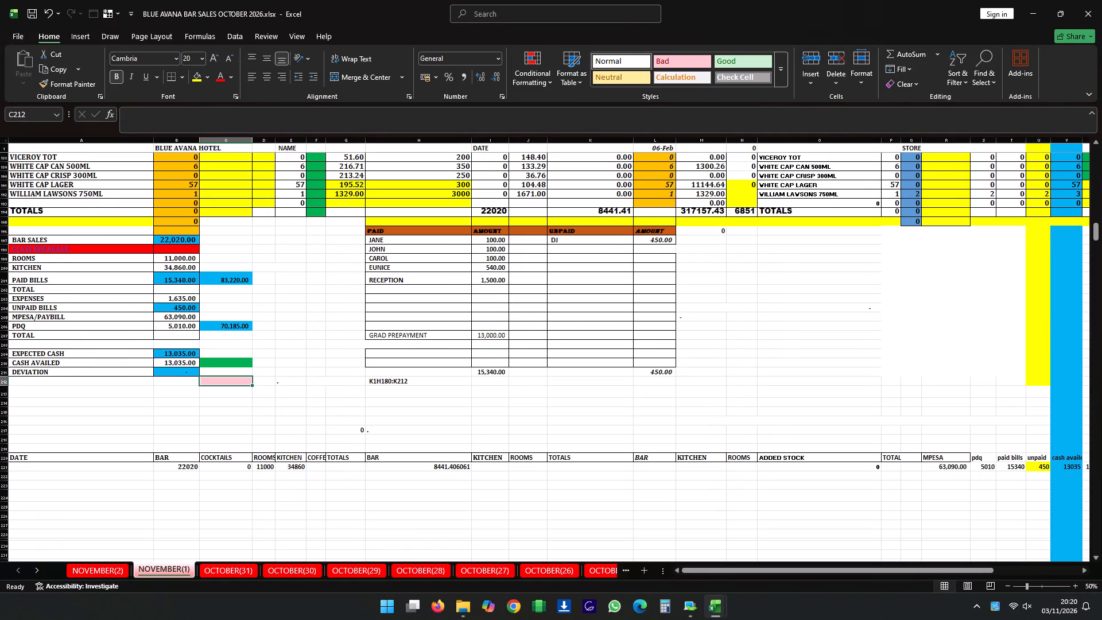
drag(223, 433, 221, 448)
click(220, 417)
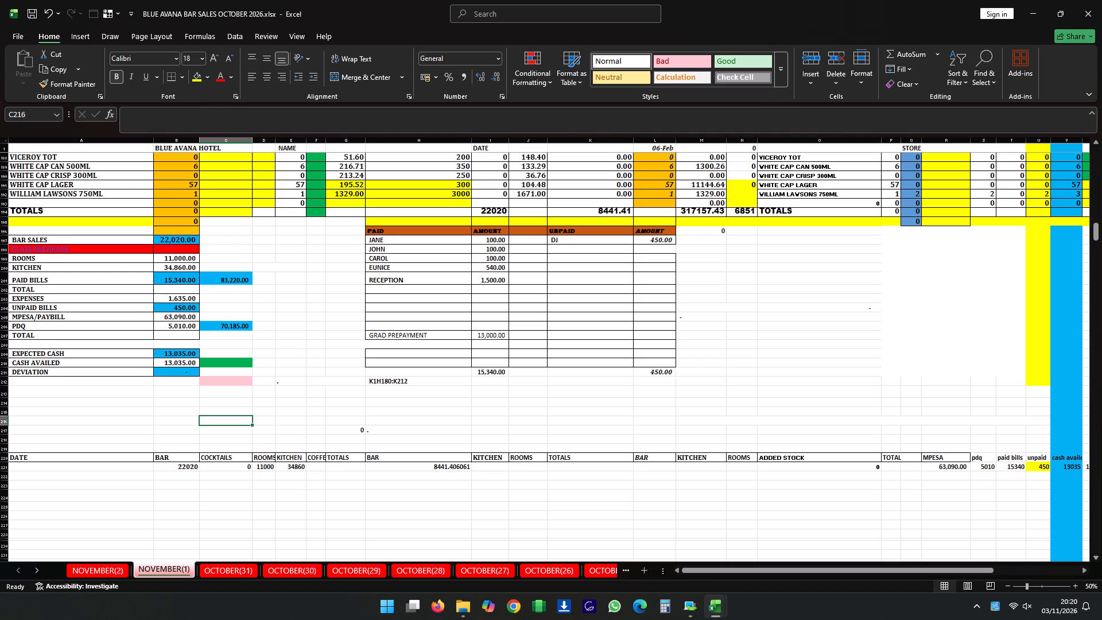
click(104, 566)
click(123, 517)
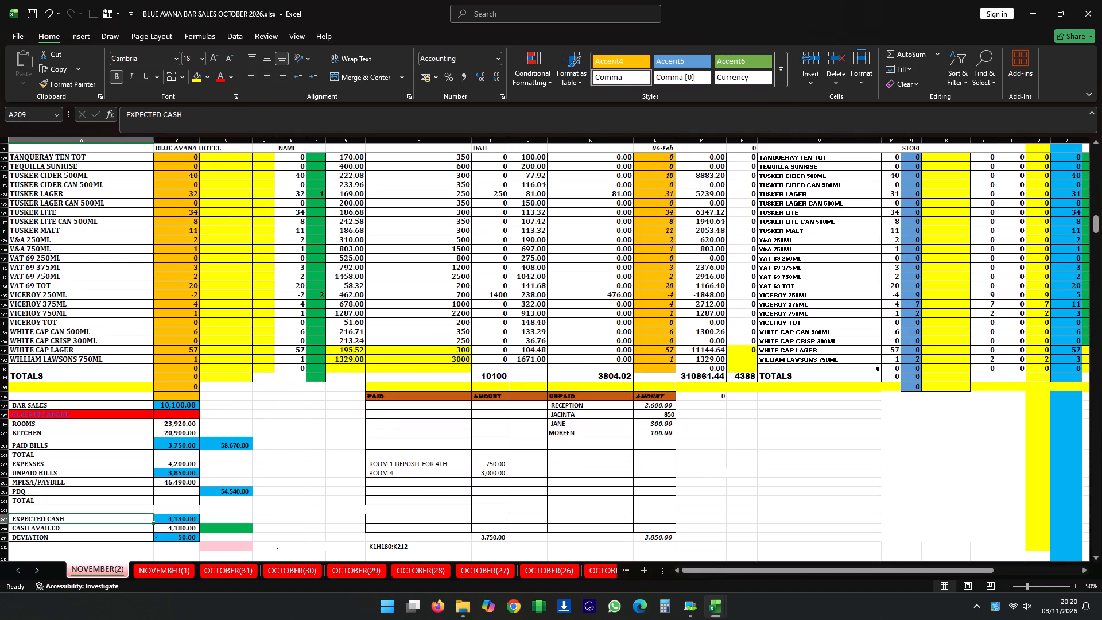
drag(258, 432, 269, 540)
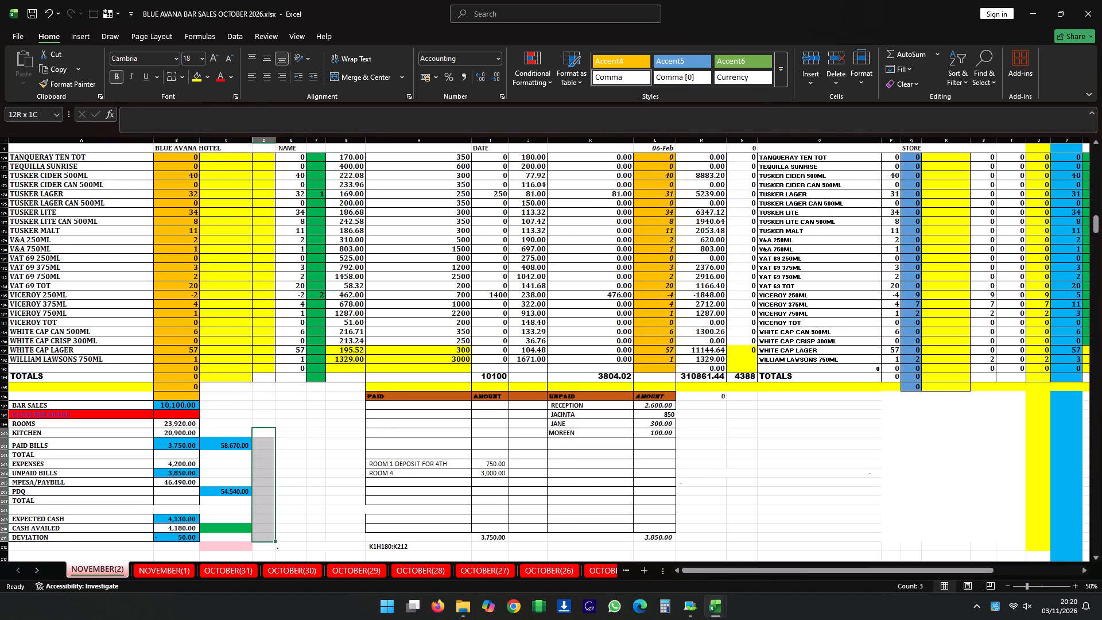
drag(269, 540, 270, 541)
click(271, 528)
drag(281, 427, 257, 537)
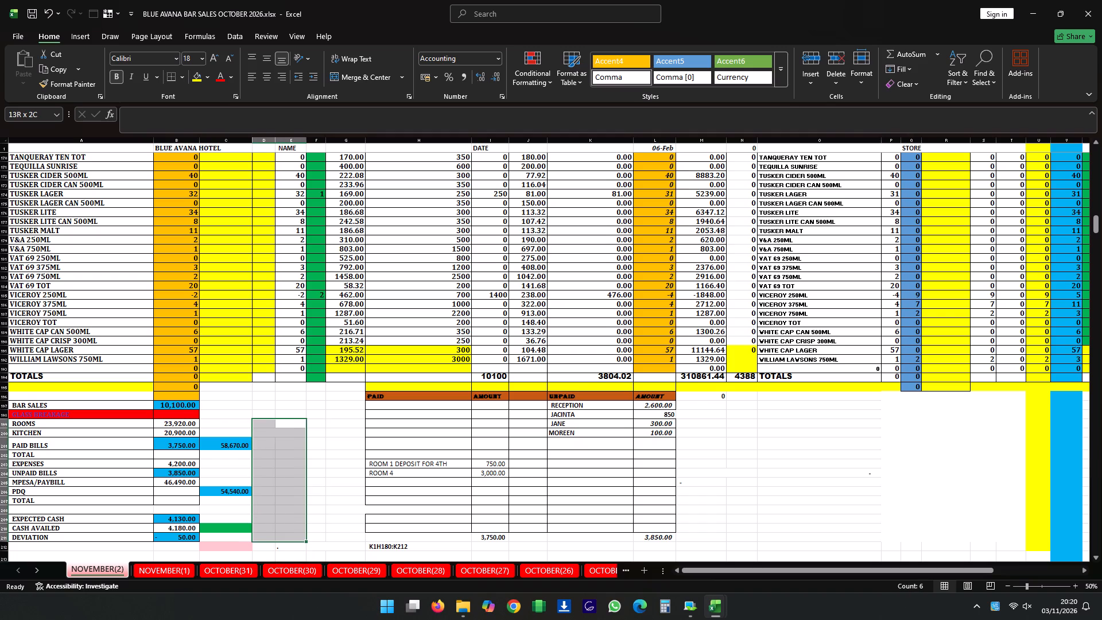
drag(257, 537, 263, 529)
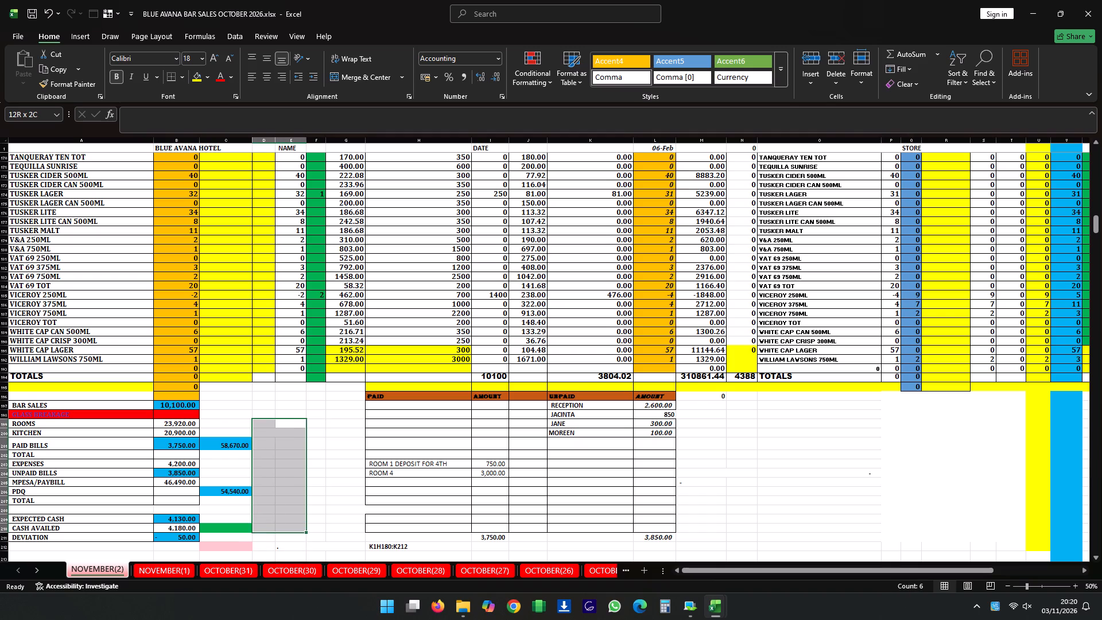
drag(263, 529, 263, 533)
click(263, 533)
drag(267, 509, 269, 527)
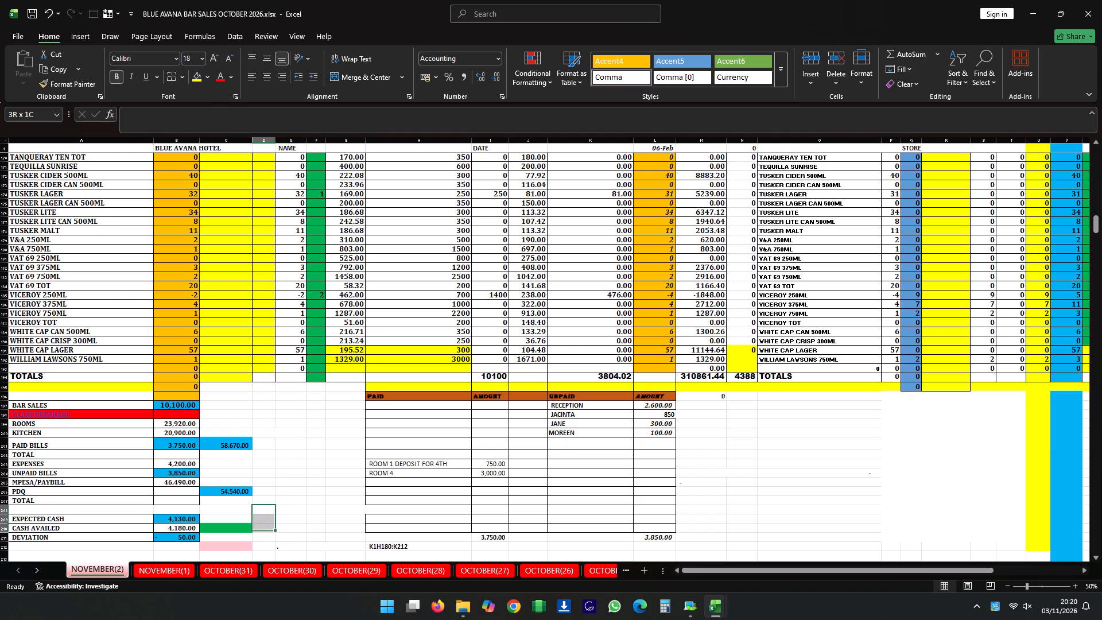
drag(269, 527, 264, 545)
Examine the sales summary and the paid and unpaid bills below the stock totals on the OCTOBER(31) sheet.
click(232, 580)
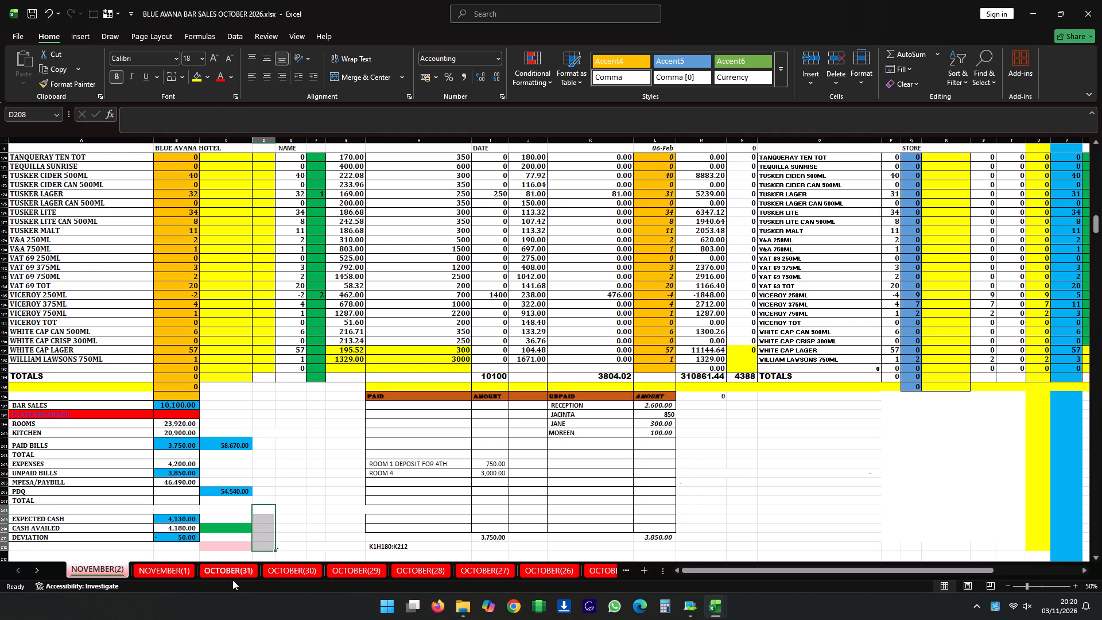
click(234, 575)
scroll(236, 561, down, 16)
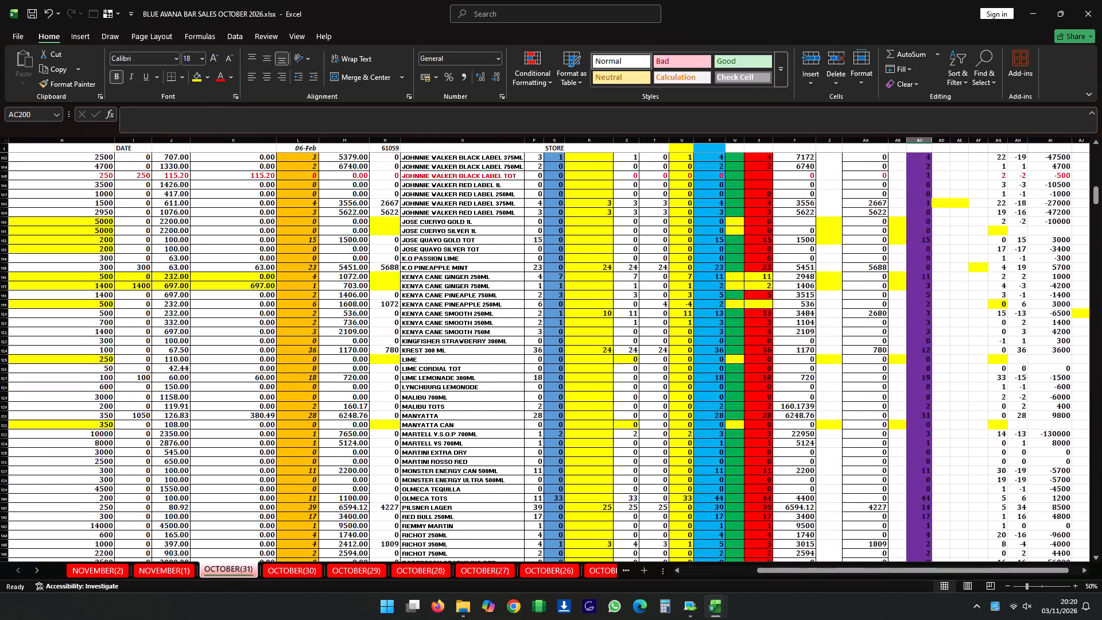
scroll(227, 556, down, 20)
scroll(227, 556, down, 7)
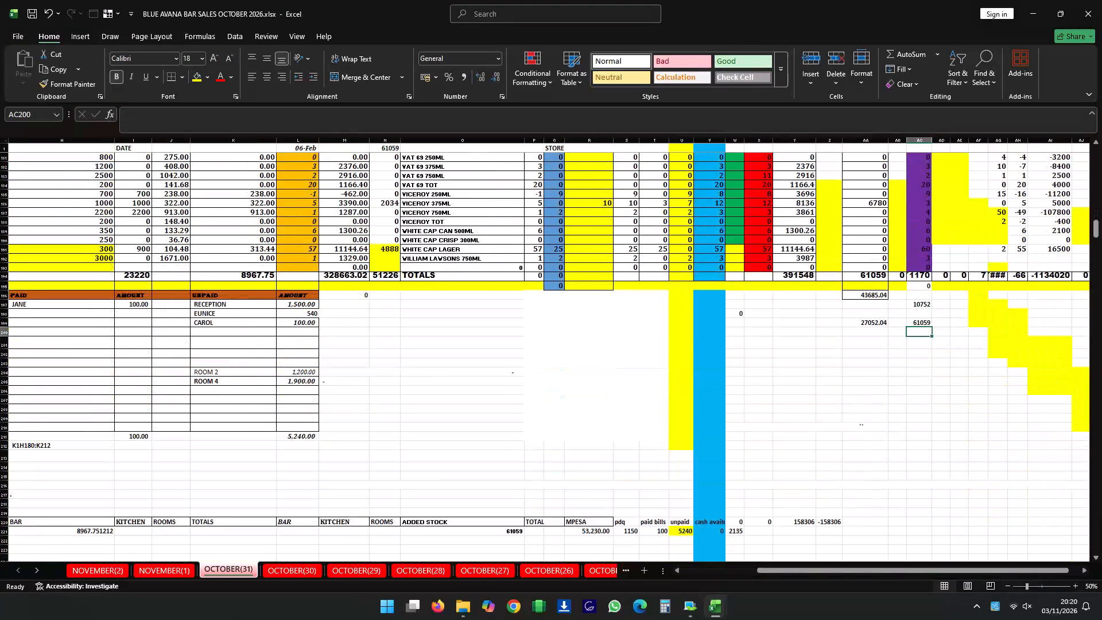
drag(898, 569, 809, 599)
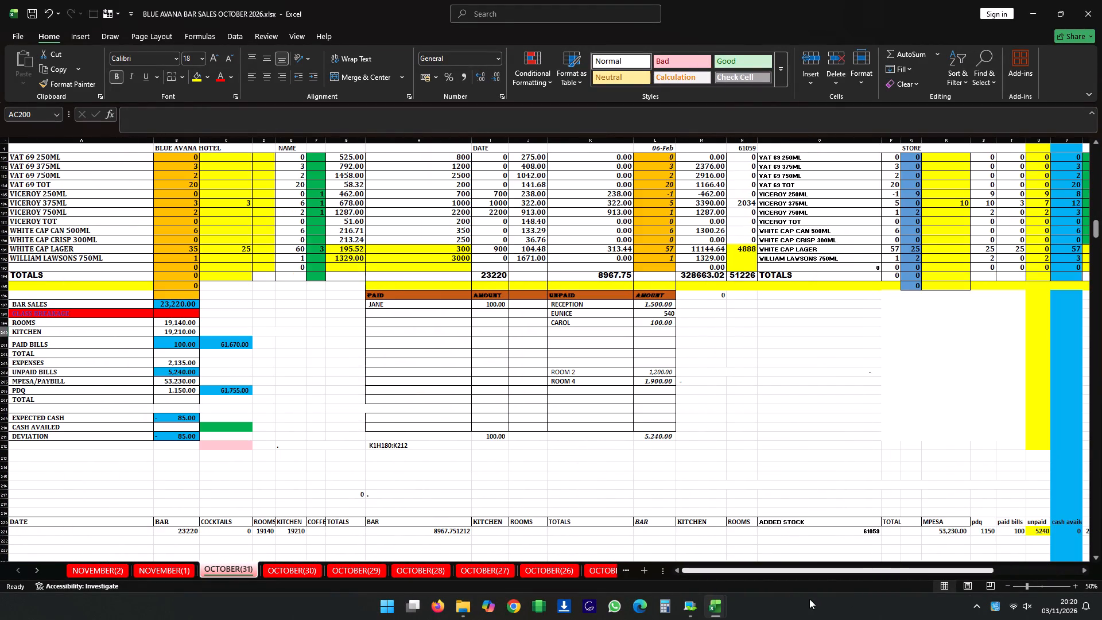
drag(809, 599, 808, 599)
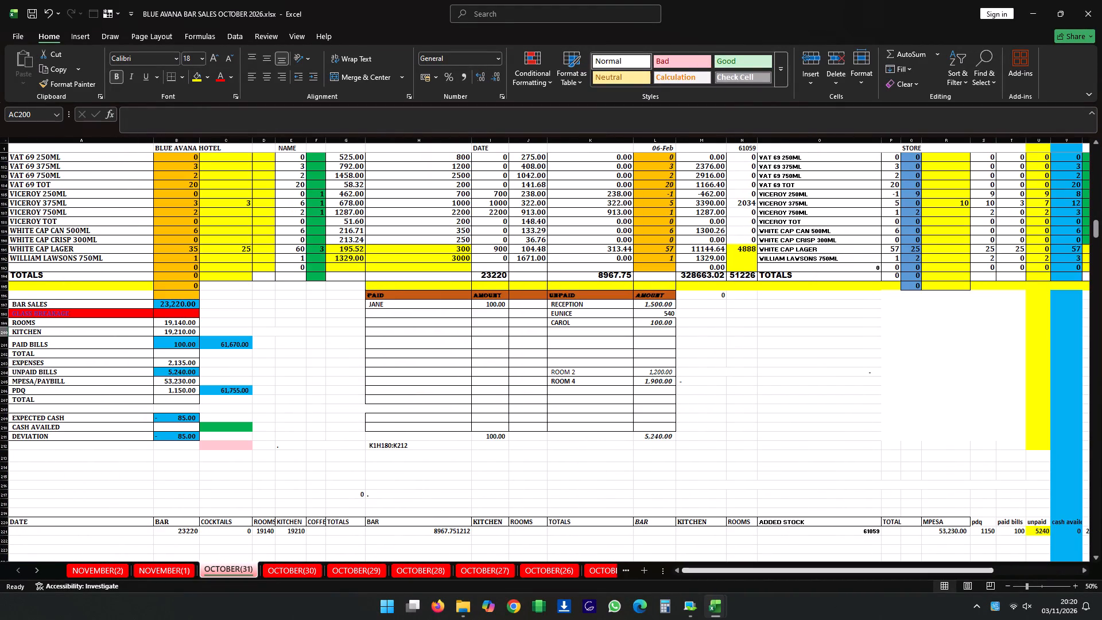
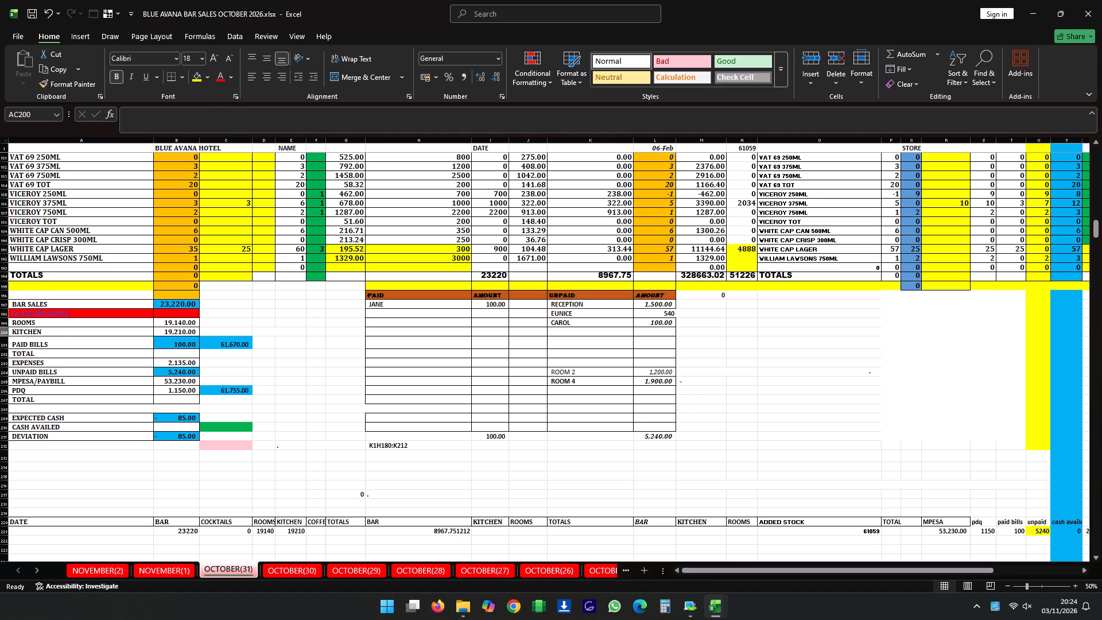
Compare the sales and cash summaries on the NOVEMBER(1) and NOVEMBER(2) sheets, including the GRAD PREPAYMENT entry in NOVEMBER(1)'s paid bills.
click(179, 576)
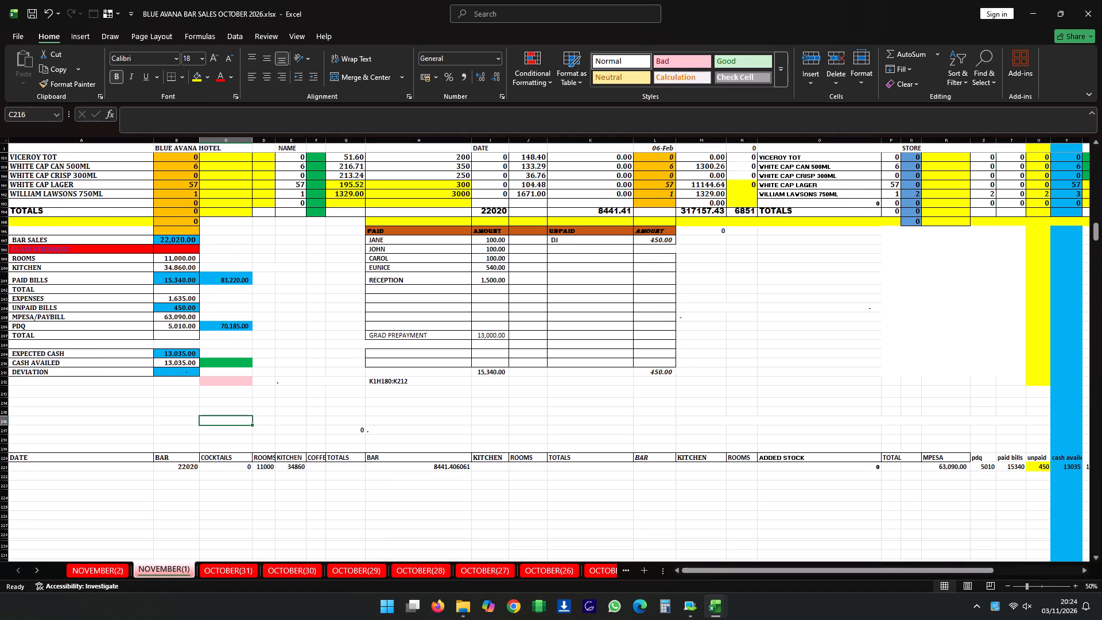
drag(243, 312, 261, 401)
click(252, 383)
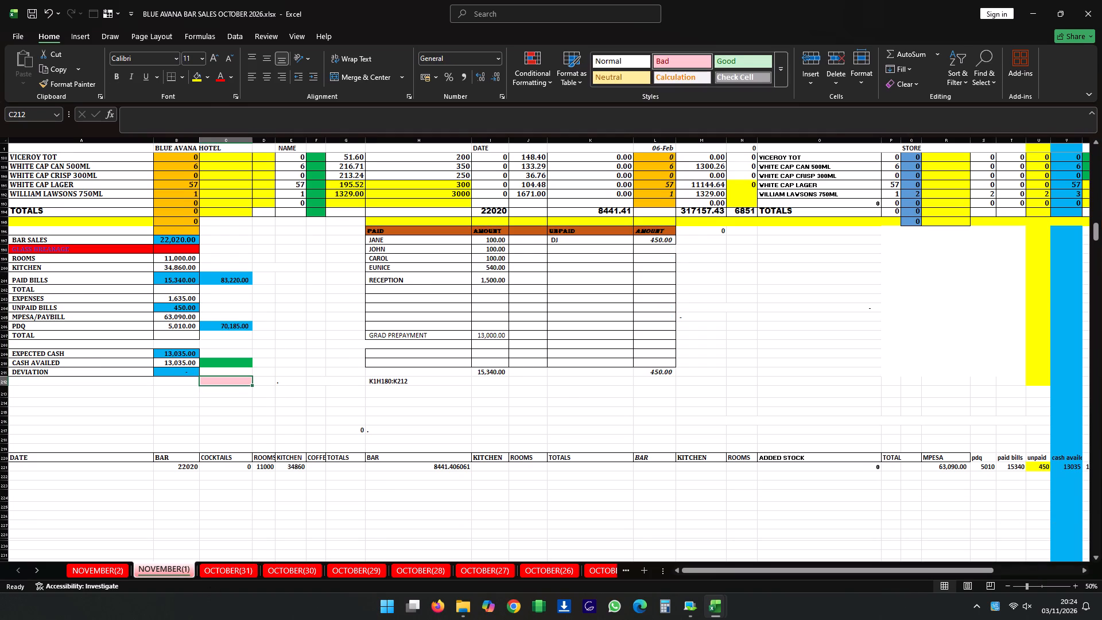
click(259, 386)
click(256, 379)
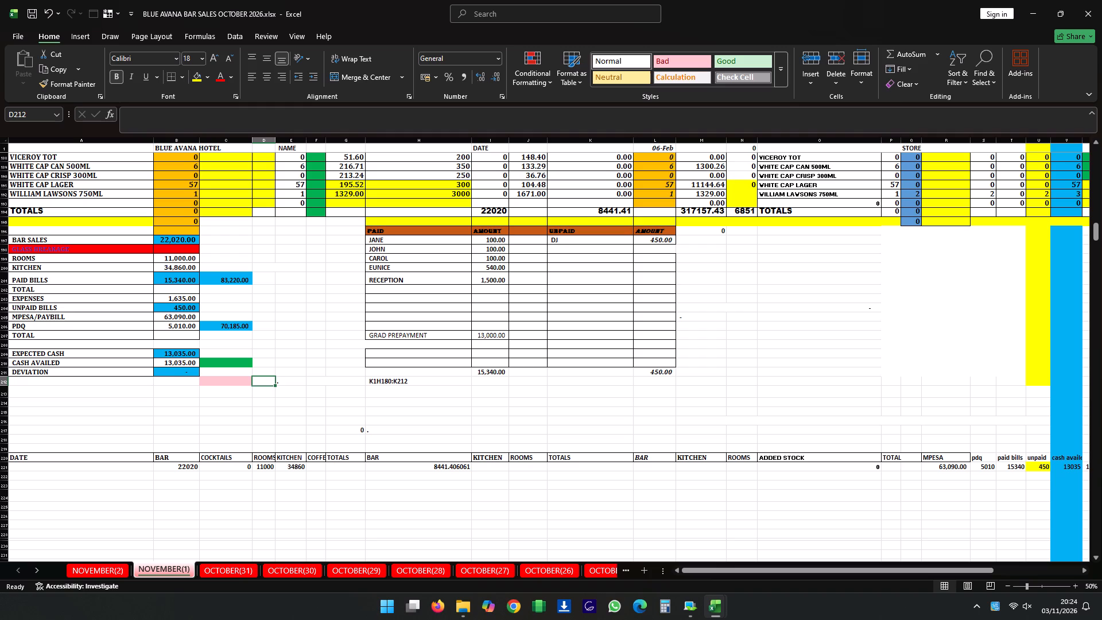
click(87, 572)
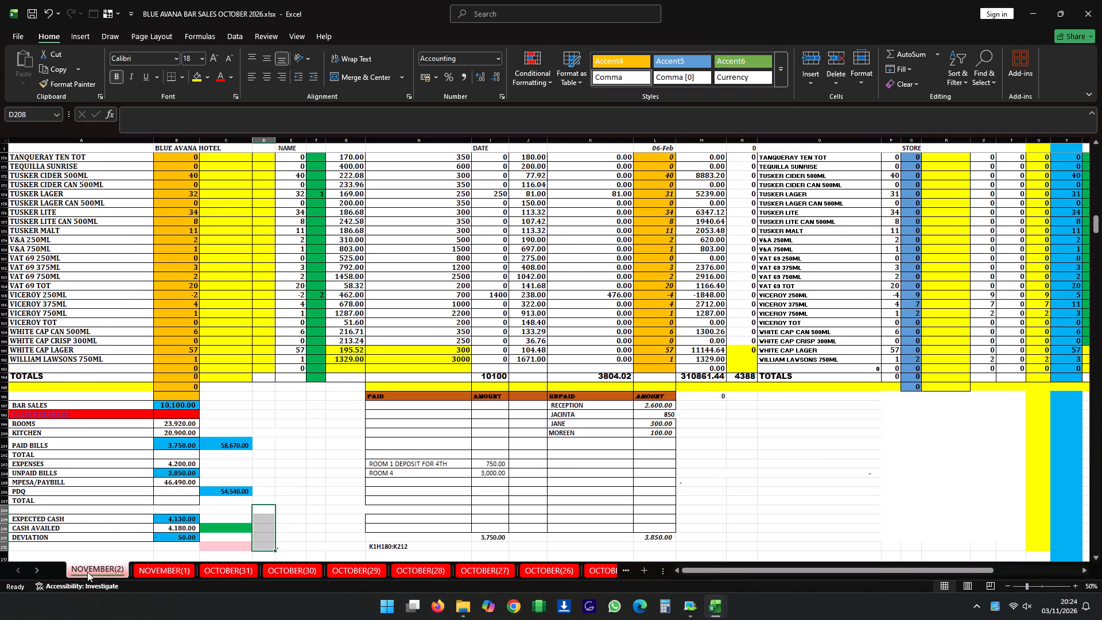
scroll(88, 572, down, 5)
click(143, 567)
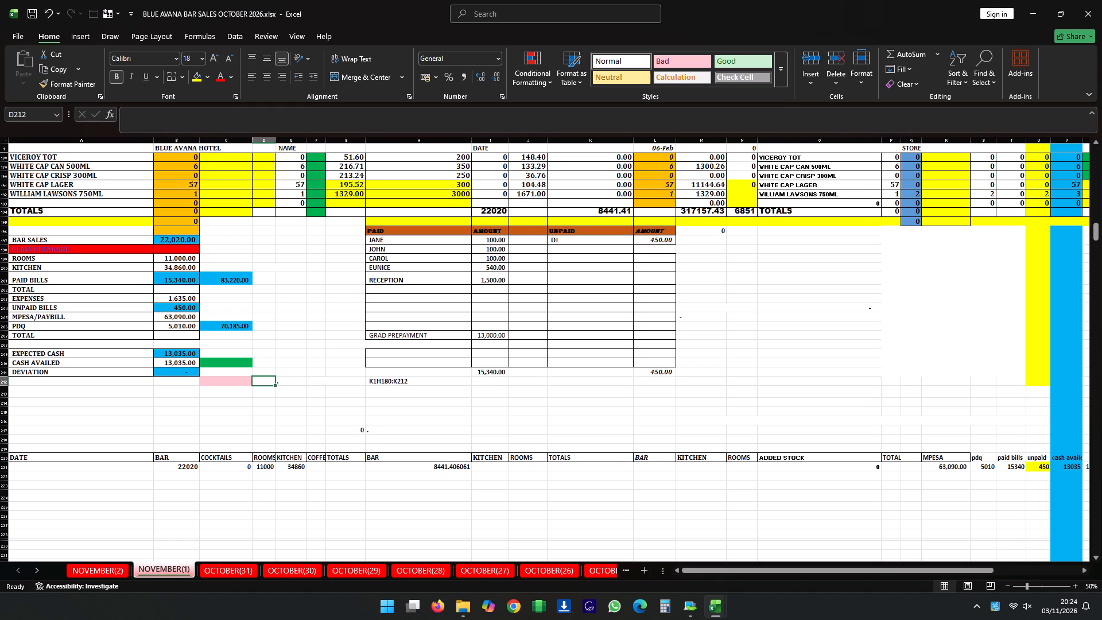
drag(363, 361, 382, 430)
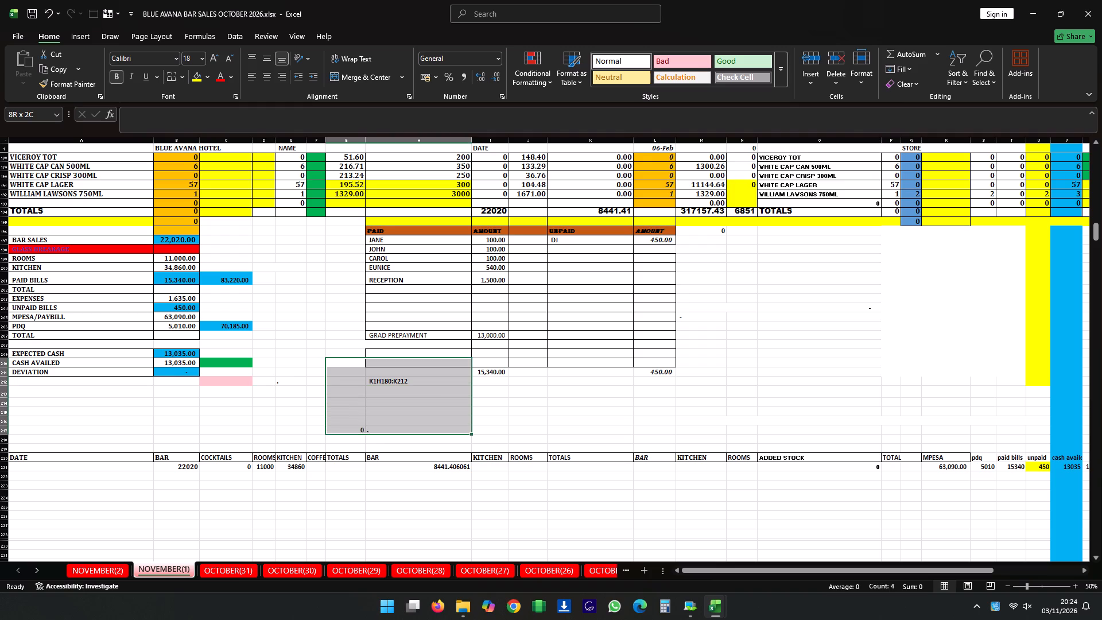
drag(382, 430, 388, 449)
click(385, 423)
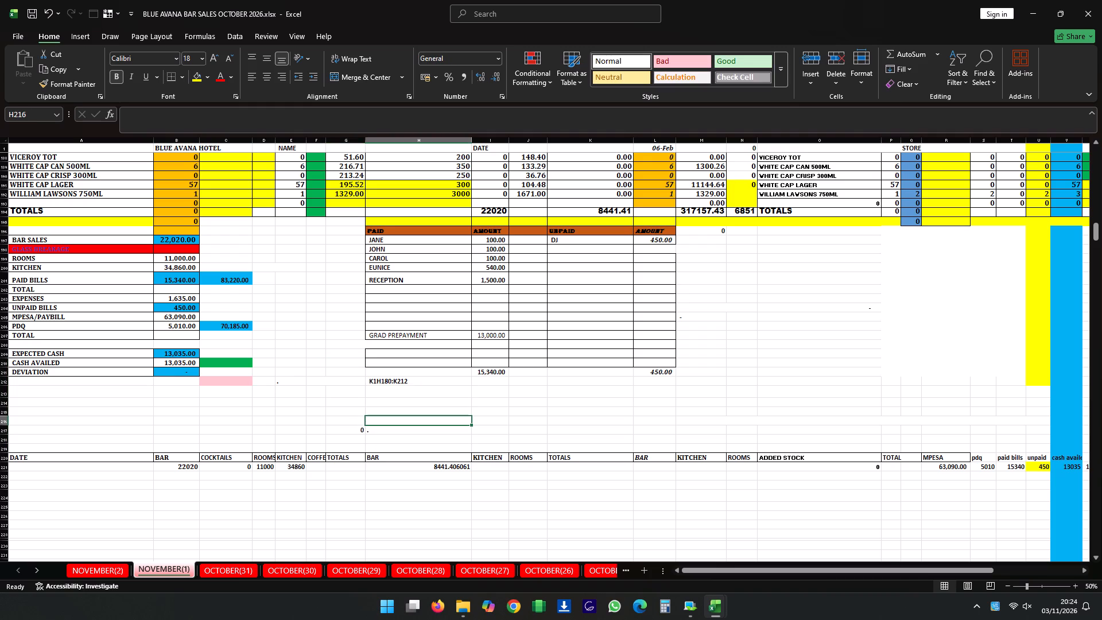
double_click(435, 336)
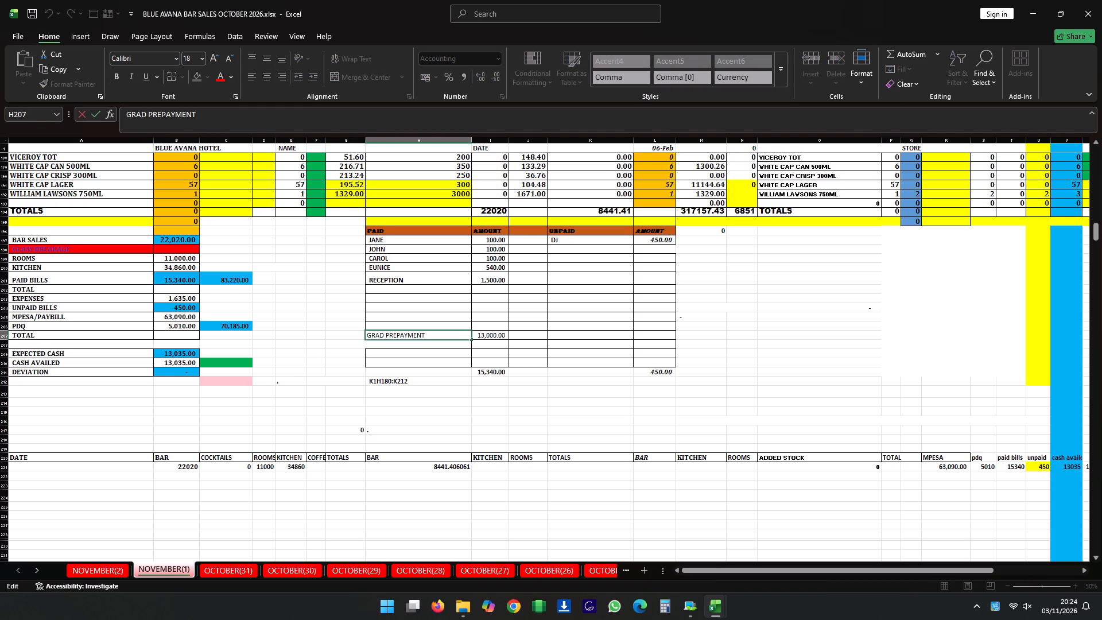
click(427, 395)
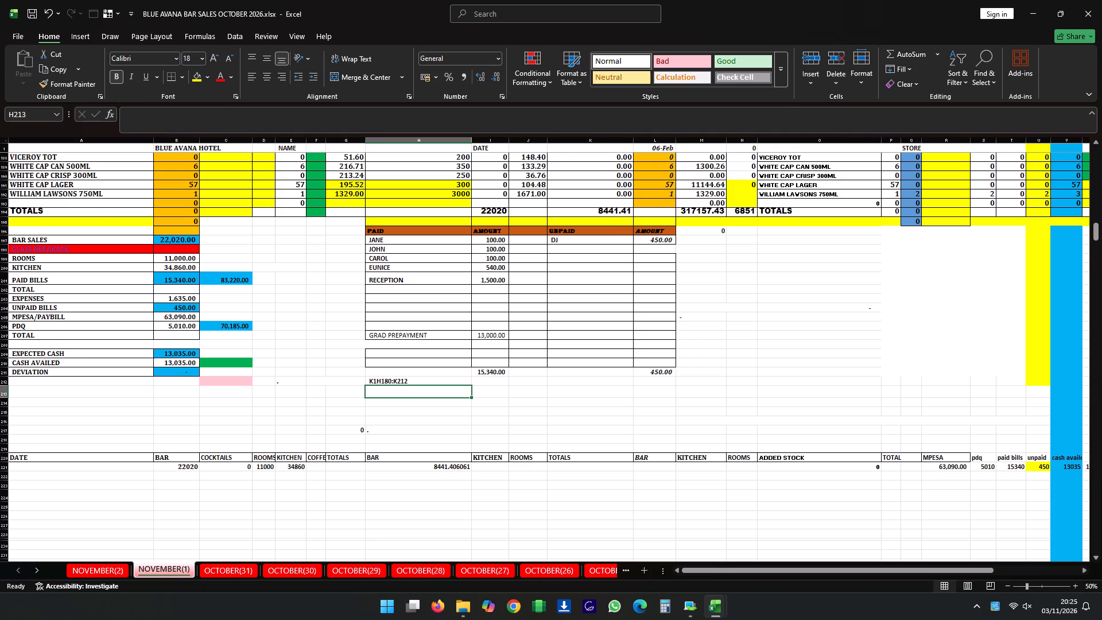
Examine the expected cash, cash availed and deviation rows in the sales summary on the NOVEMBER(2) sheet.
click(79, 571)
click(142, 437)
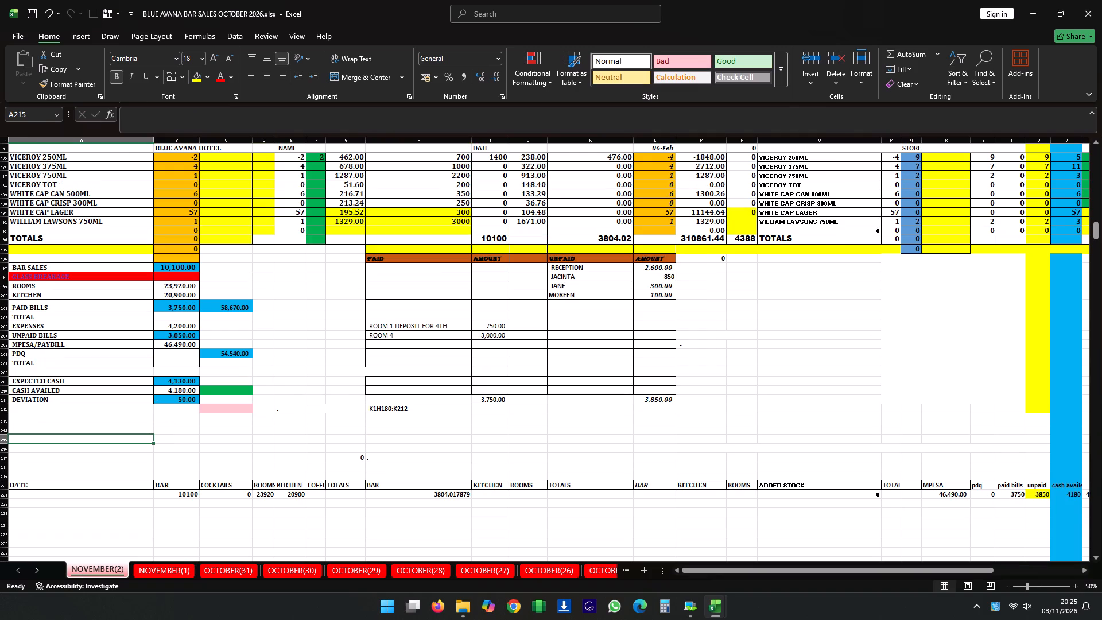
drag(245, 371, 258, 401)
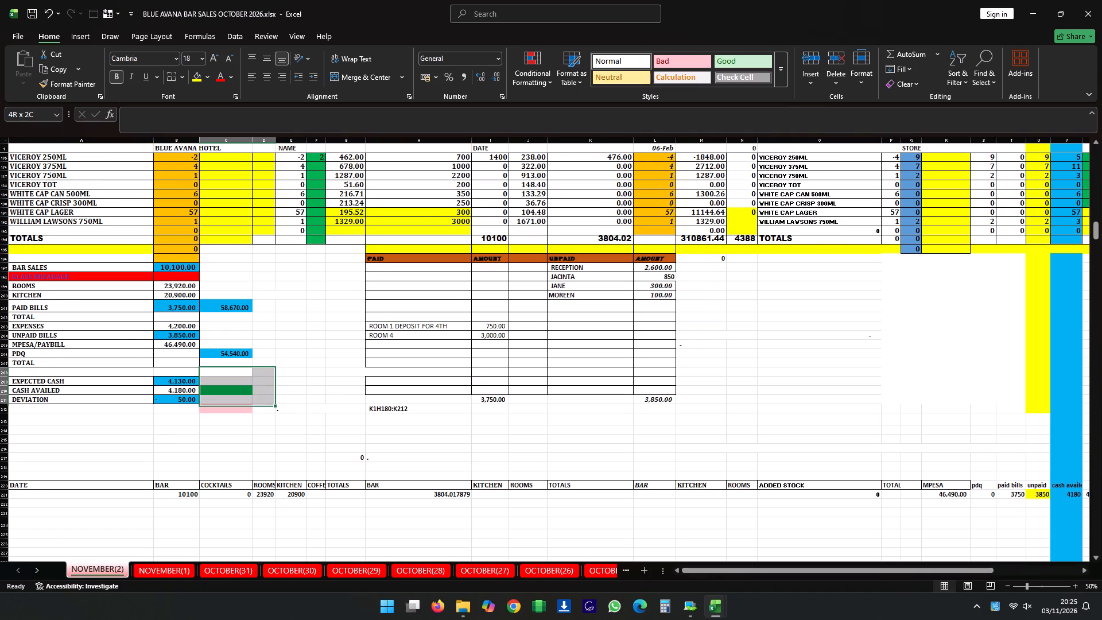
drag(258, 401, 245, 396)
click(245, 396)
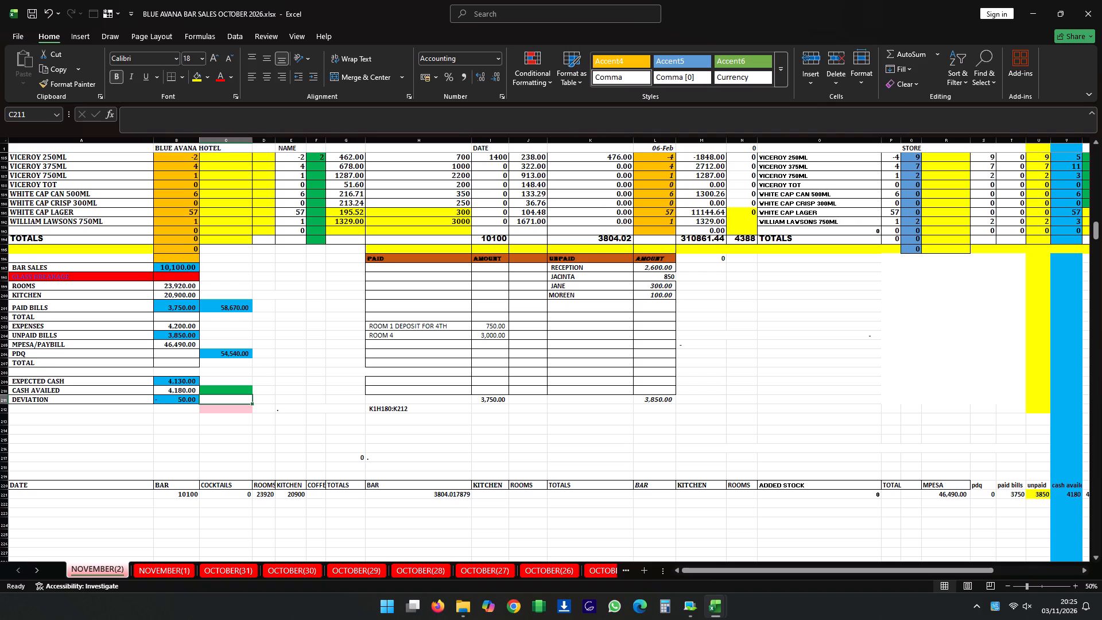
drag(212, 382, 218, 404)
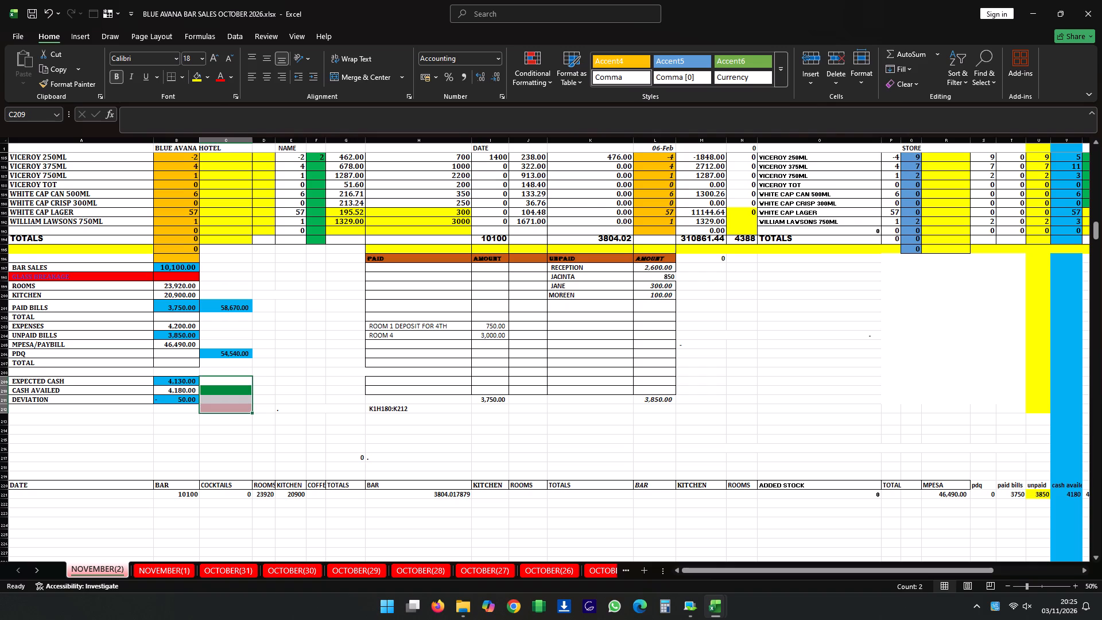
click(218, 404)
drag(217, 381, 222, 395)
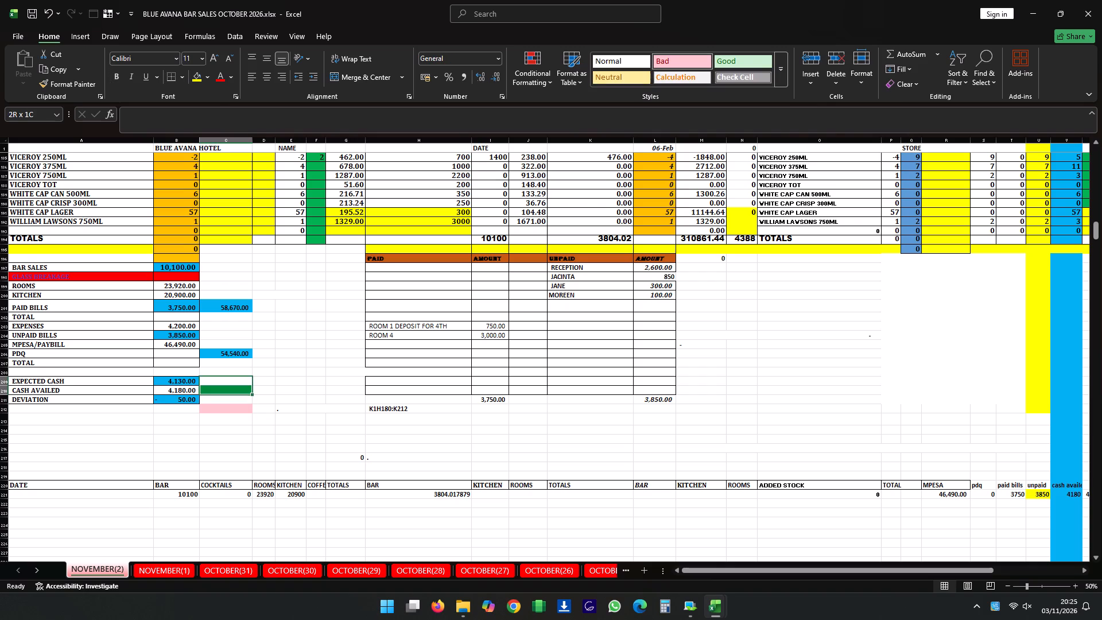
drag(222, 395, 223, 401)
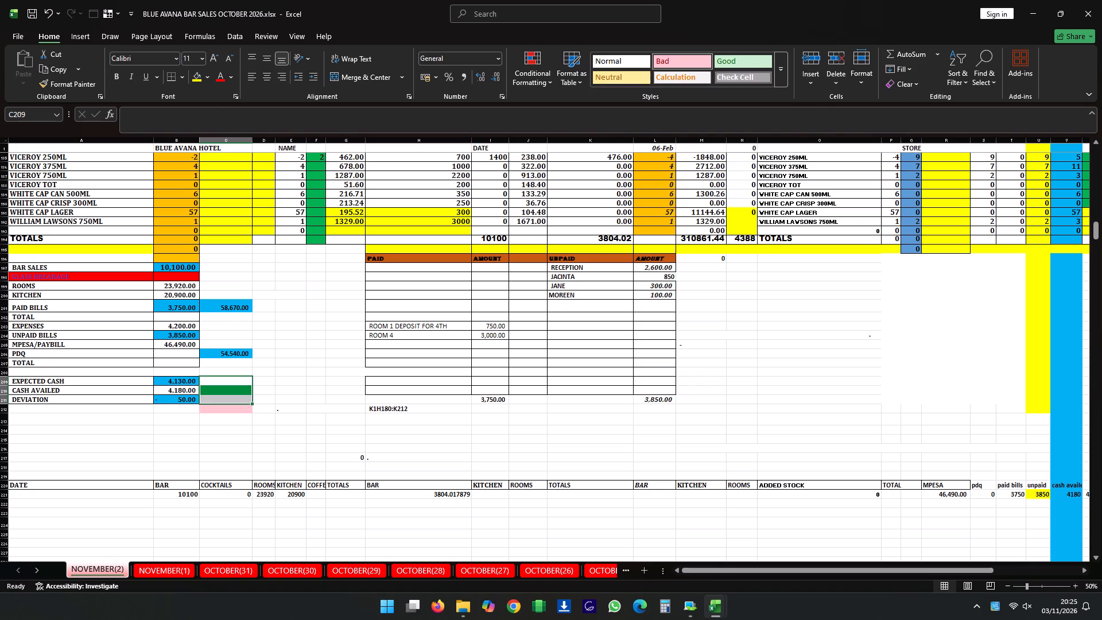
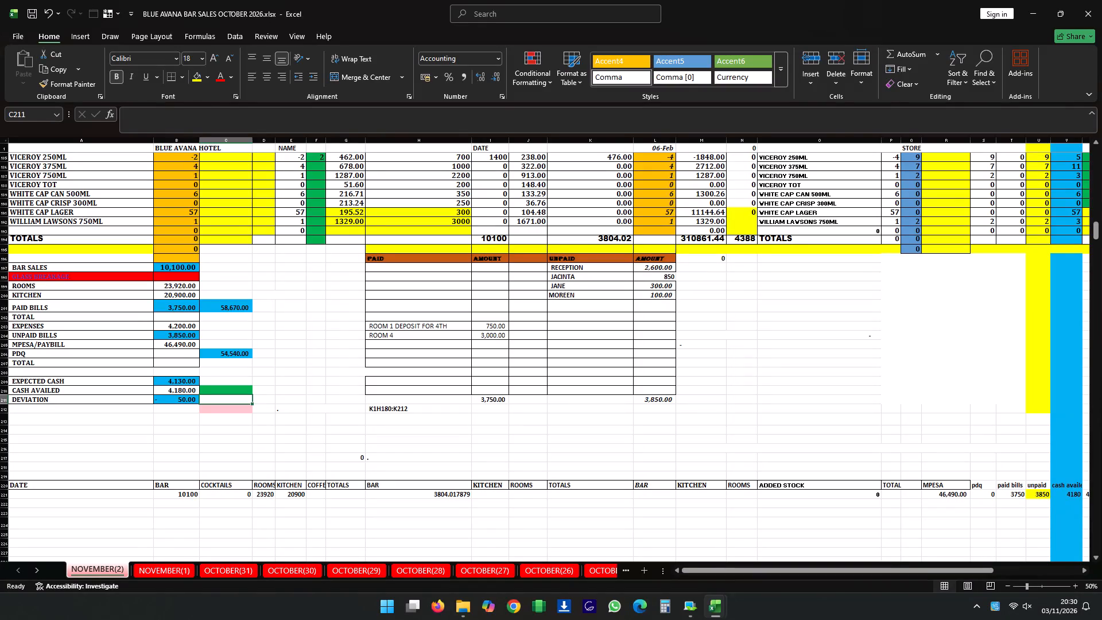
Turn on the computer's mobile hotspot from the Windows quick settings.
click(1019, 611)
click(947, 447)
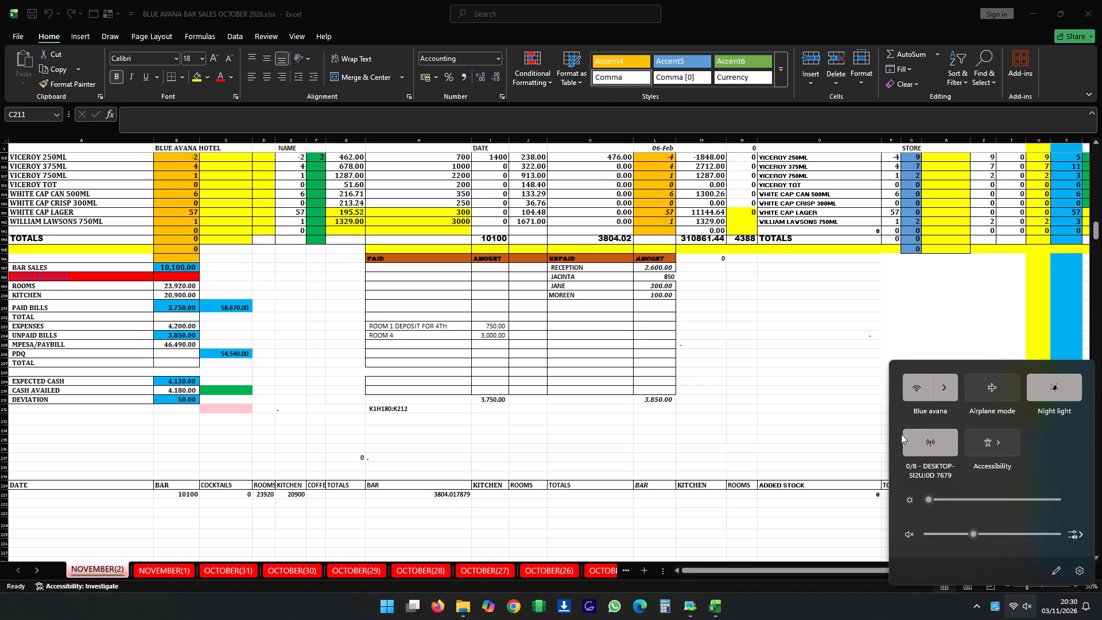
Show the available Wi-Fi networks to check the computer's current connection.
click(938, 381)
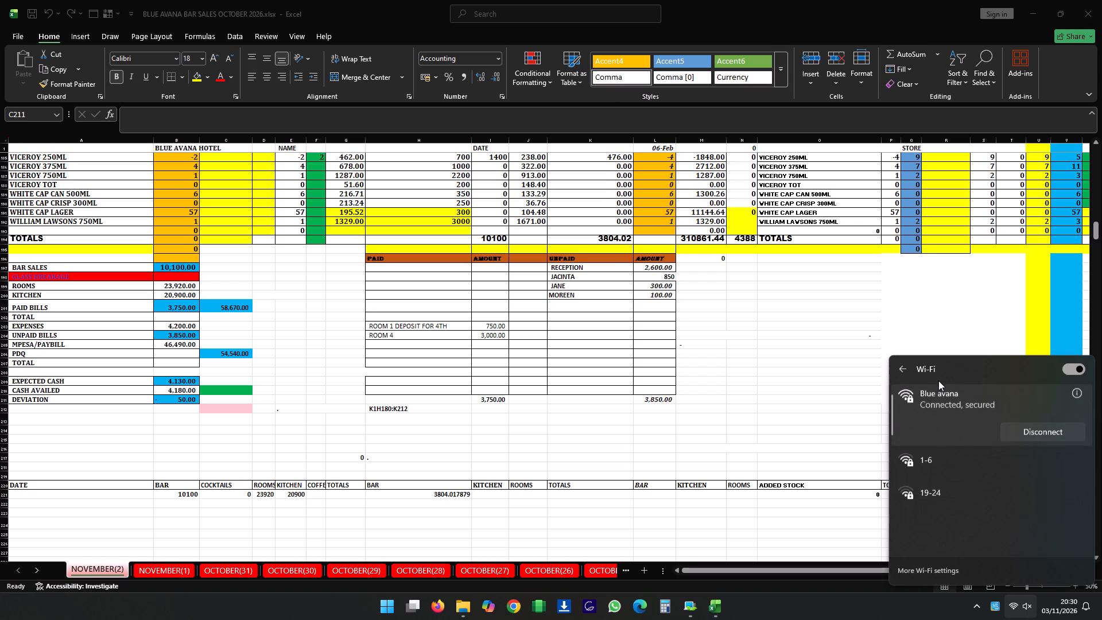
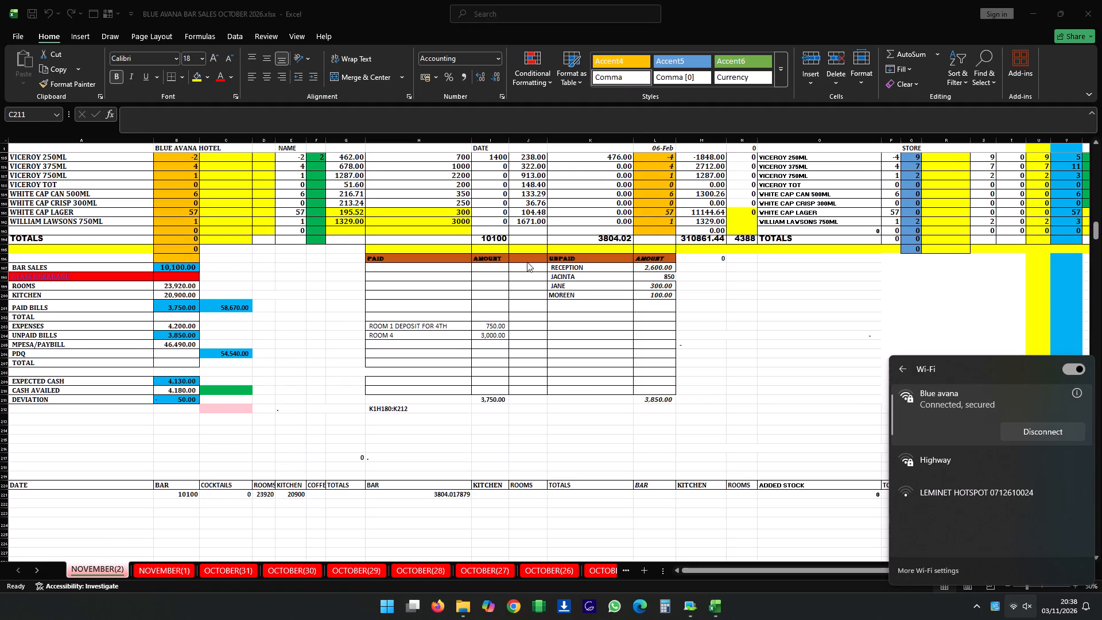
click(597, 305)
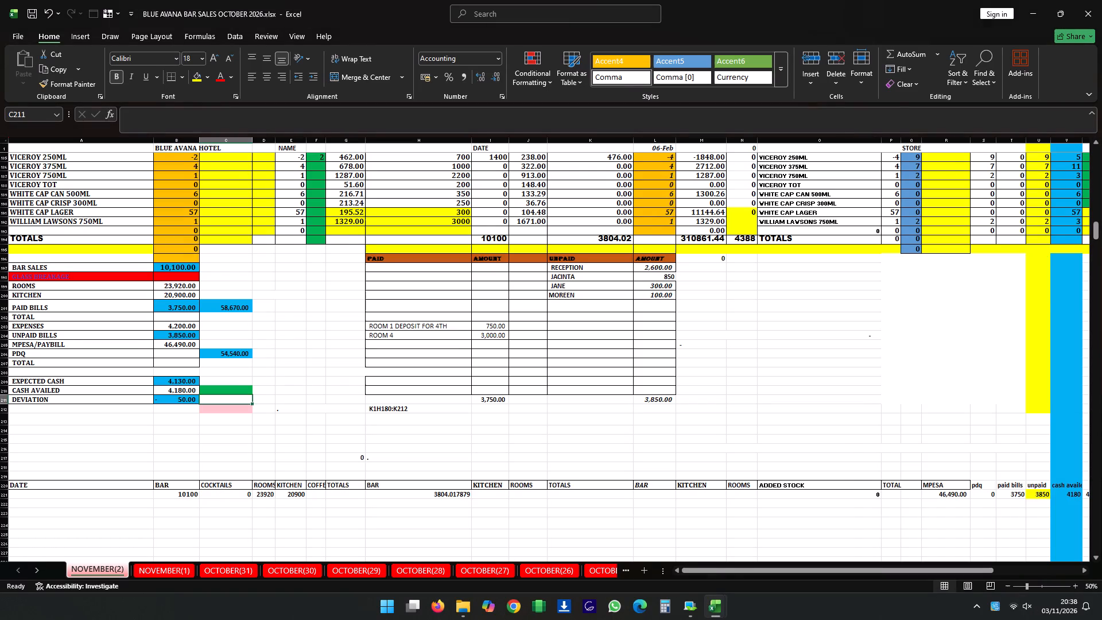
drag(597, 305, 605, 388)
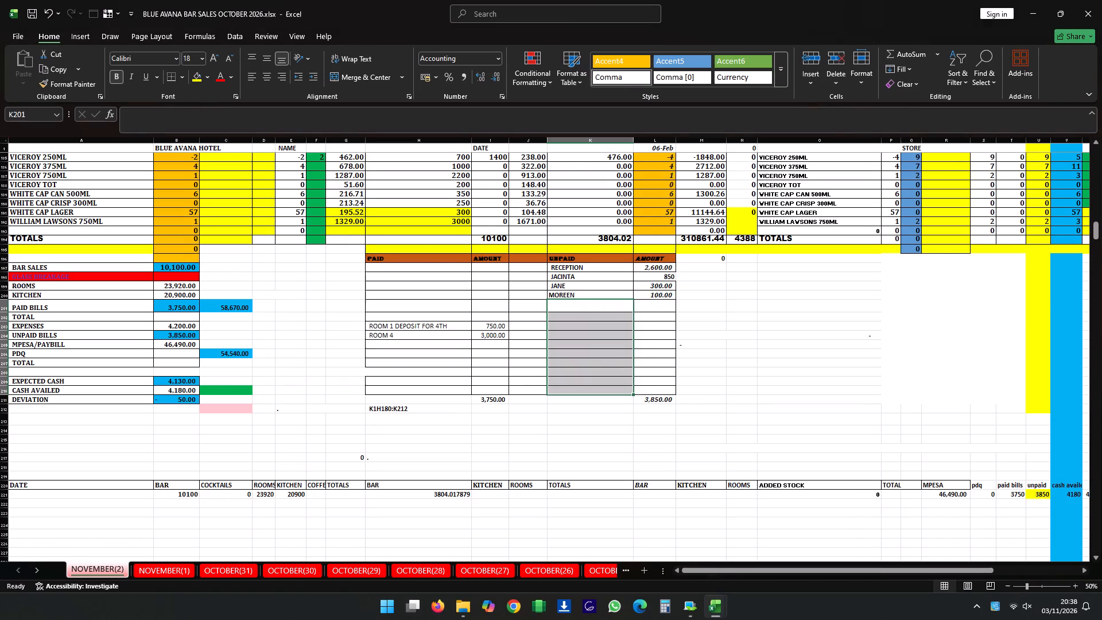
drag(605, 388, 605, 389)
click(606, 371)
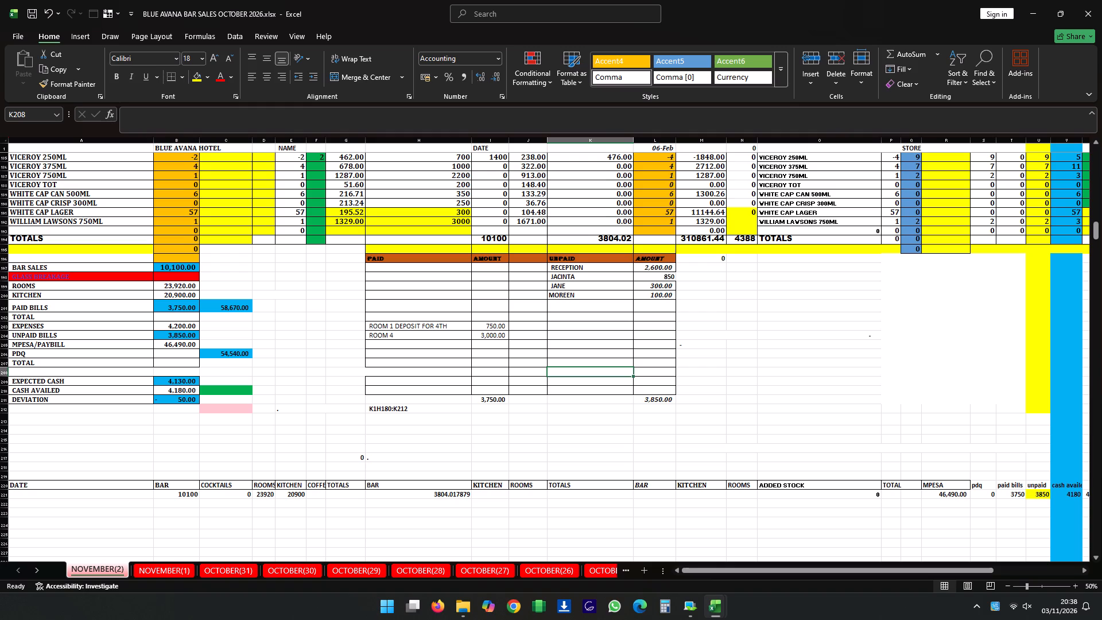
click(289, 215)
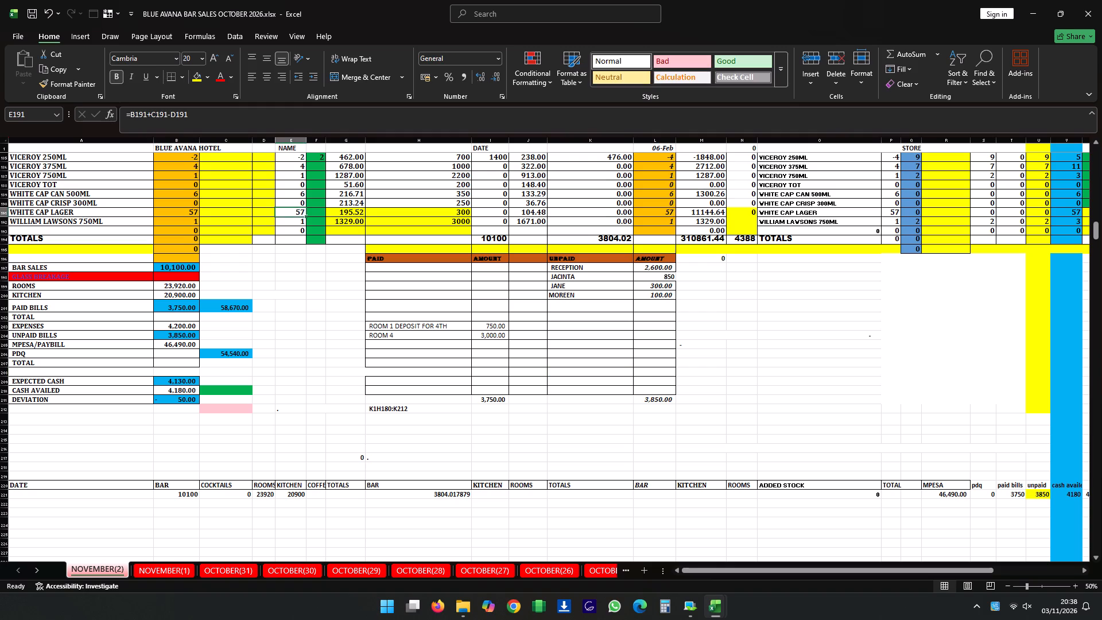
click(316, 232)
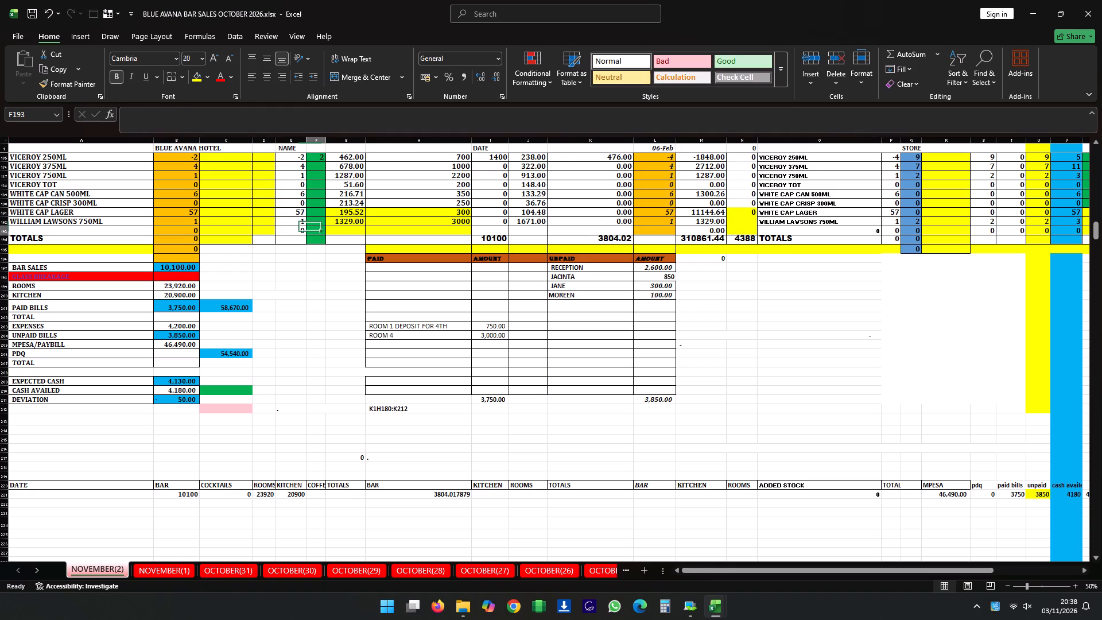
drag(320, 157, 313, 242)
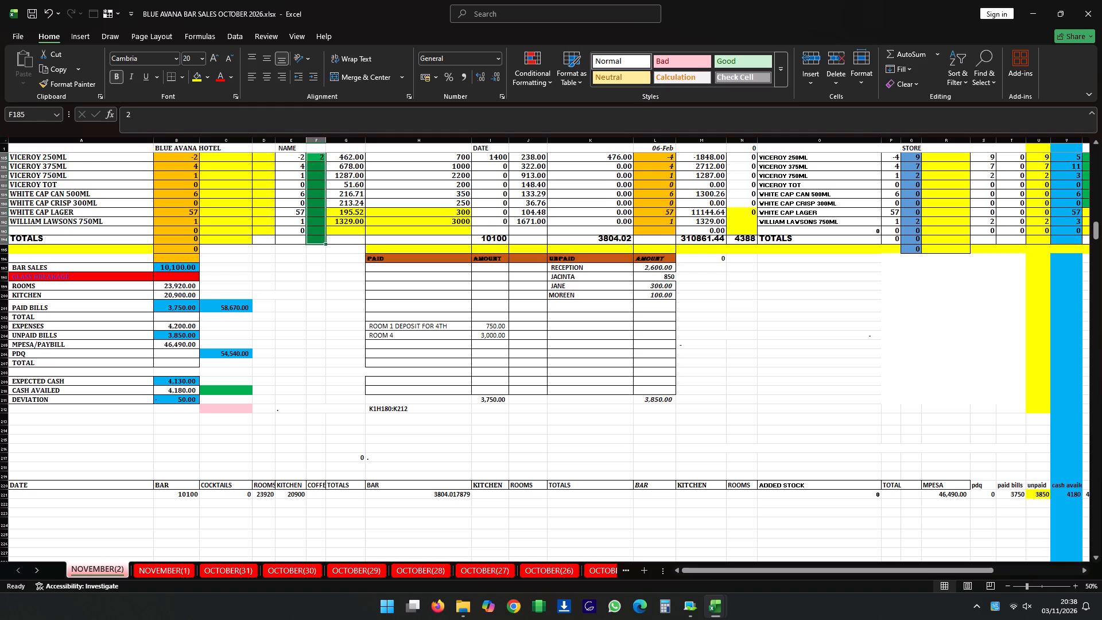
Review the sold quantities in the green column on NOVEMBER(2), from RICHOT 250ML down to the TOTALS row, including TUSKER LAGER and VICEROY 250ML.
click(311, 232)
scroll(318, 251, up, 15)
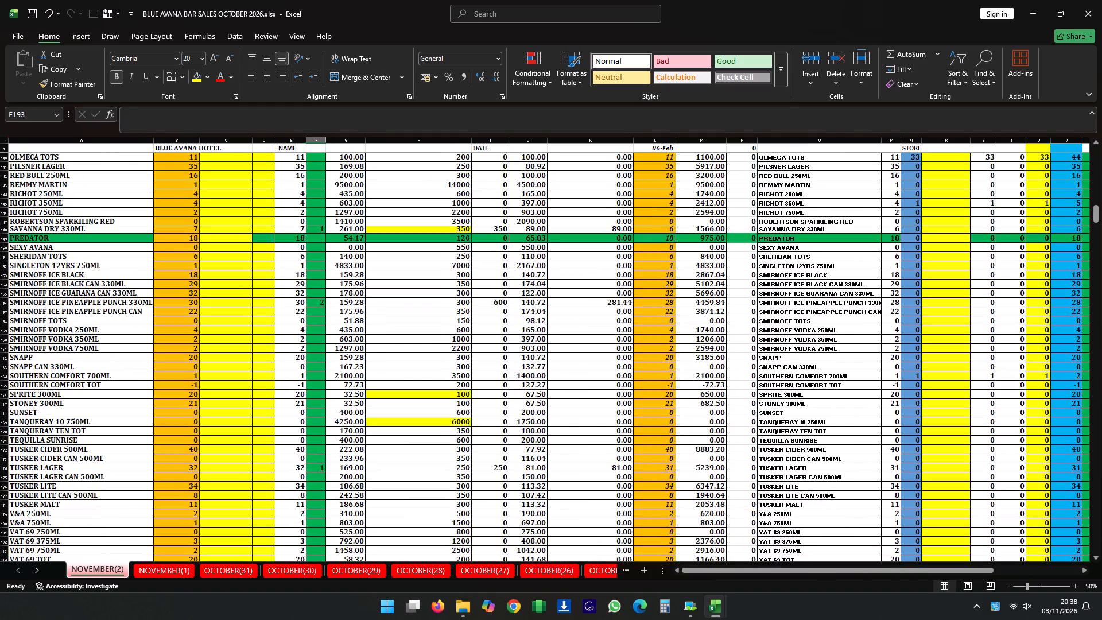
drag(313, 194, 319, 362)
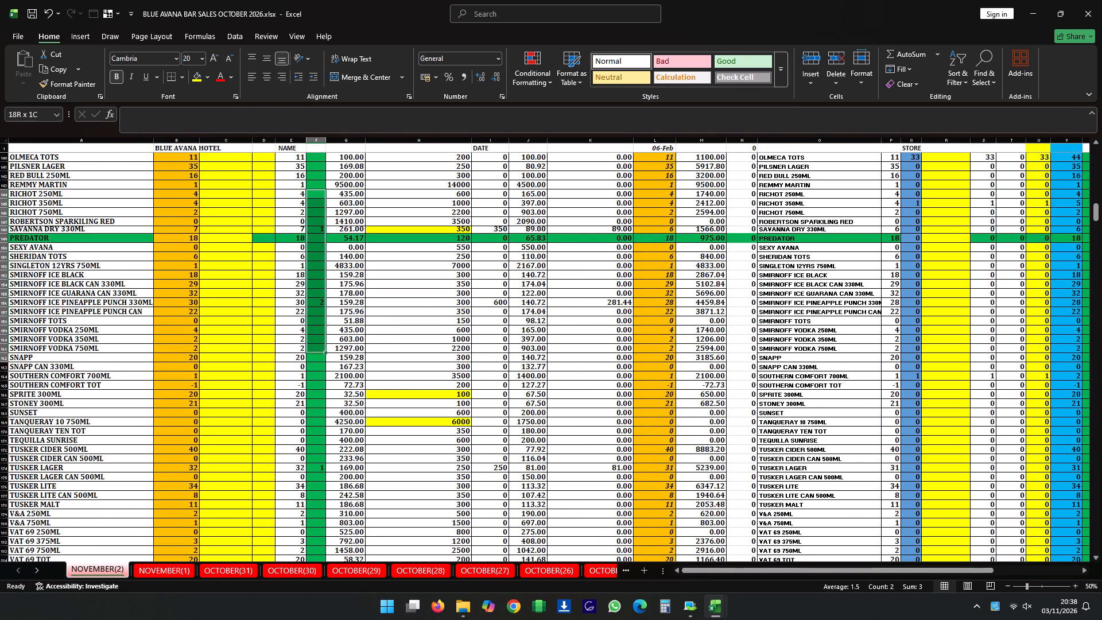
drag(319, 362, 325, 576)
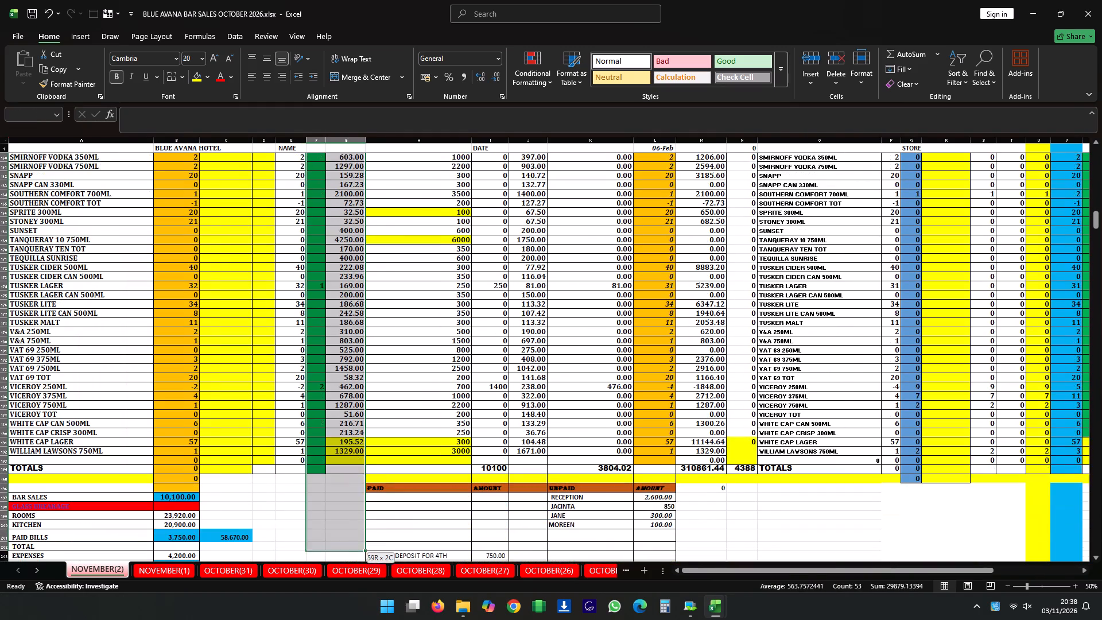
drag(325, 576, 325, 450)
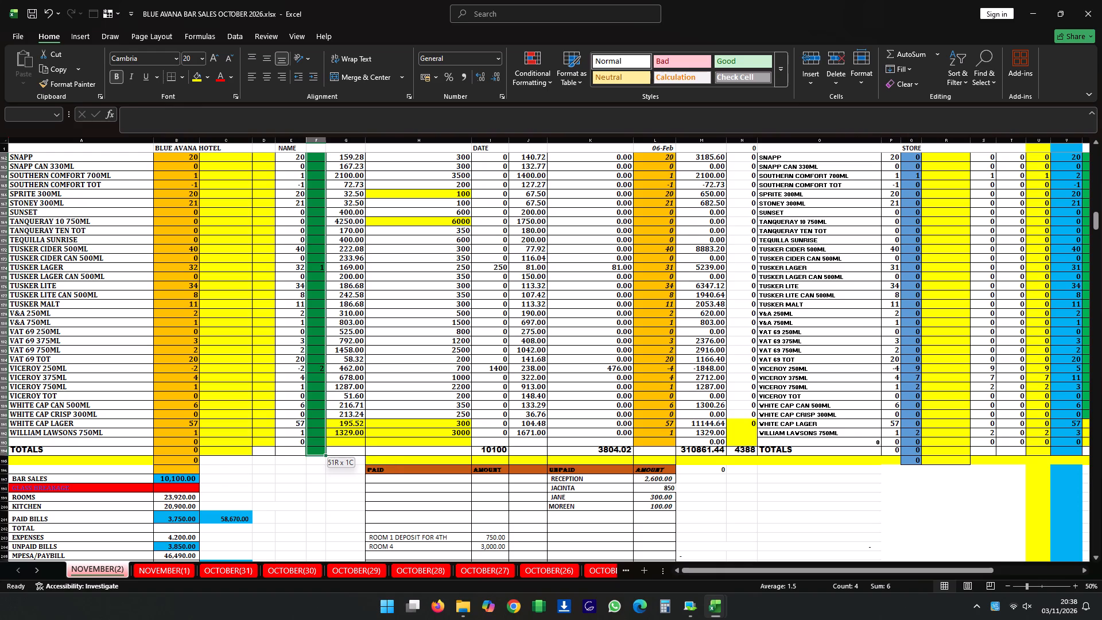
drag(325, 450, 326, 449)
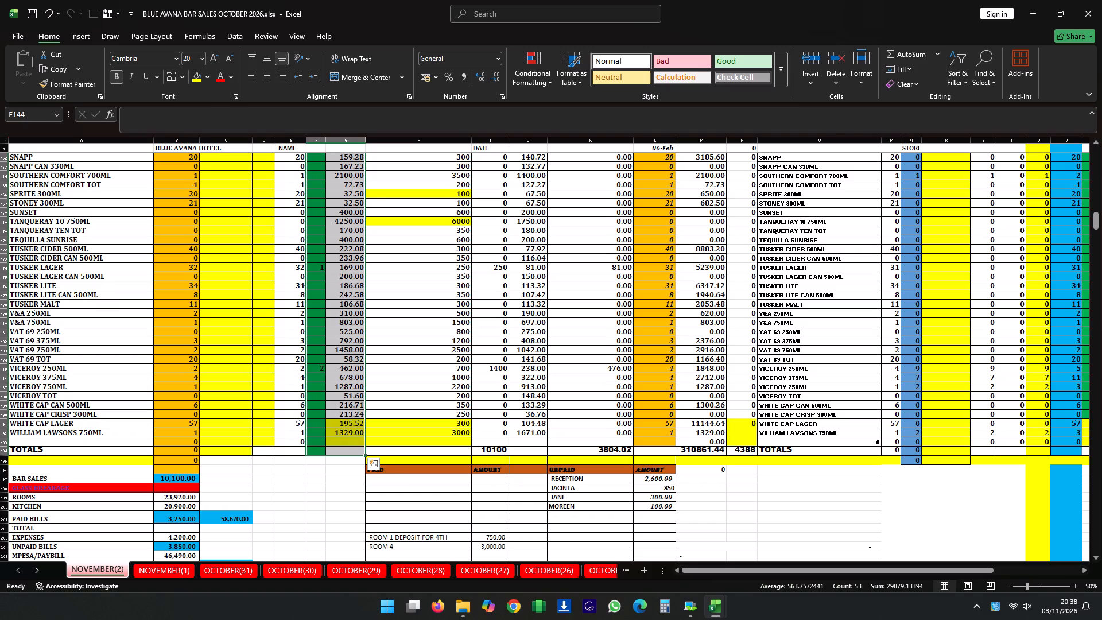
click(313, 369)
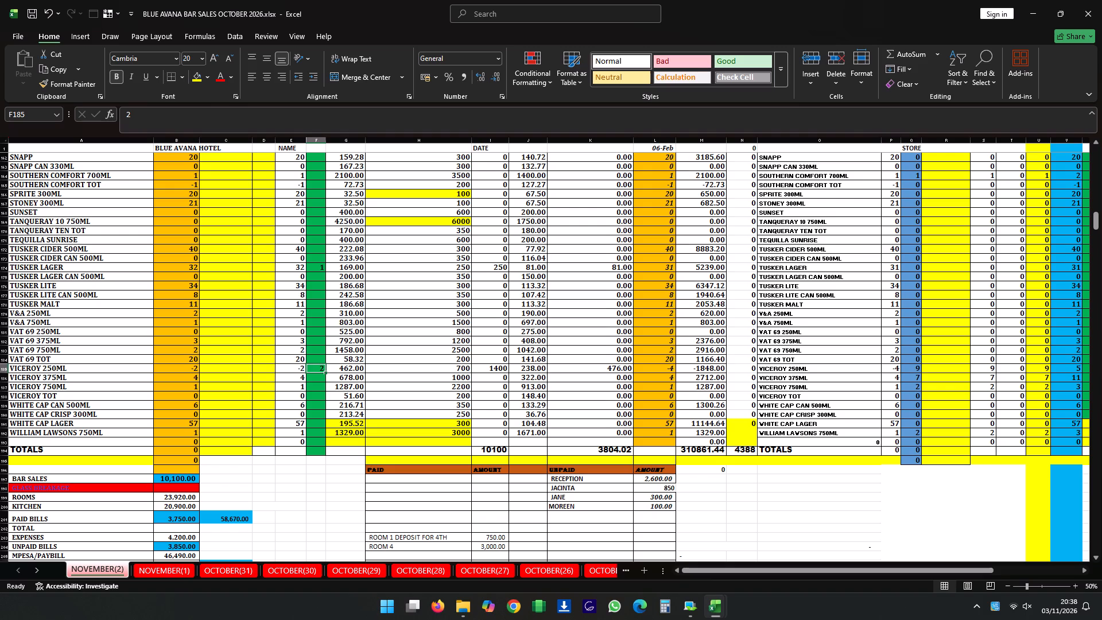
click(314, 268)
drag(321, 280, 308, 410)
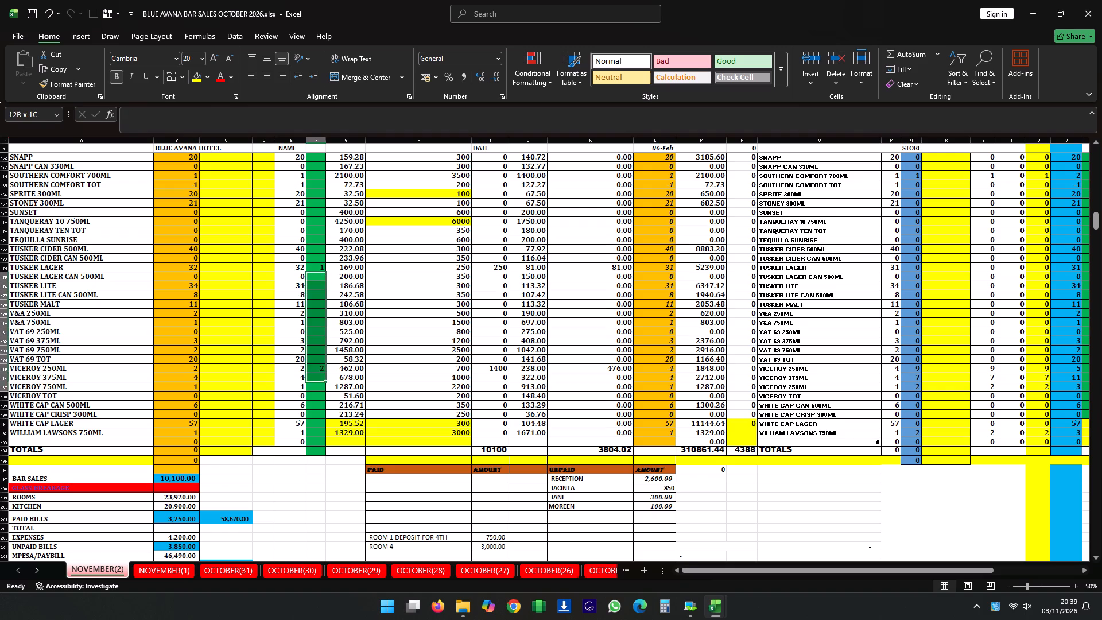
drag(308, 410, 307, 412)
click(309, 401)
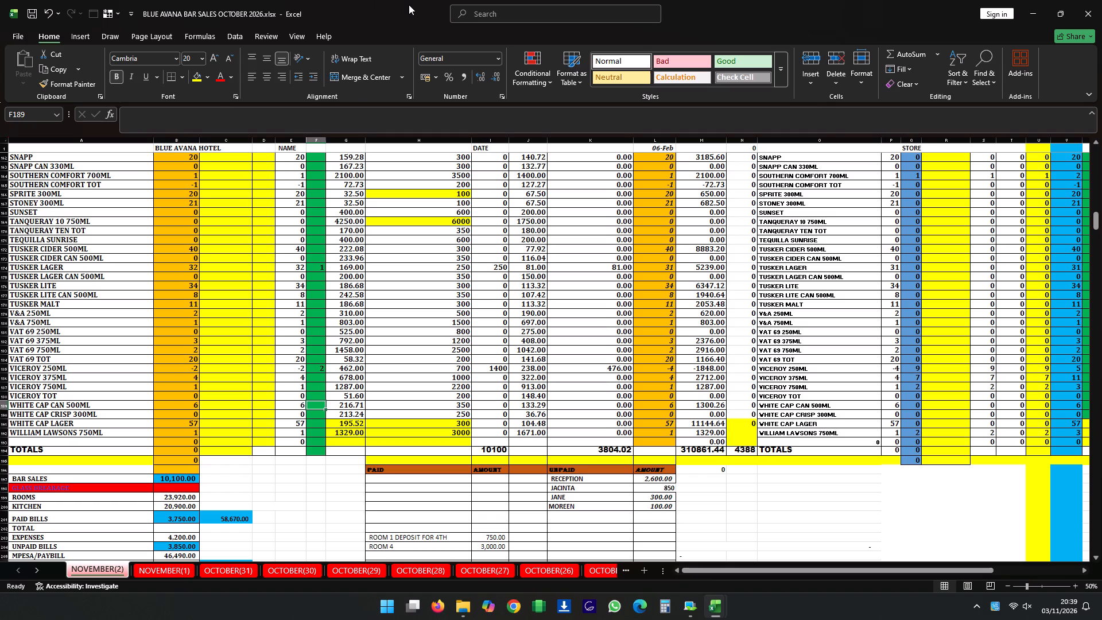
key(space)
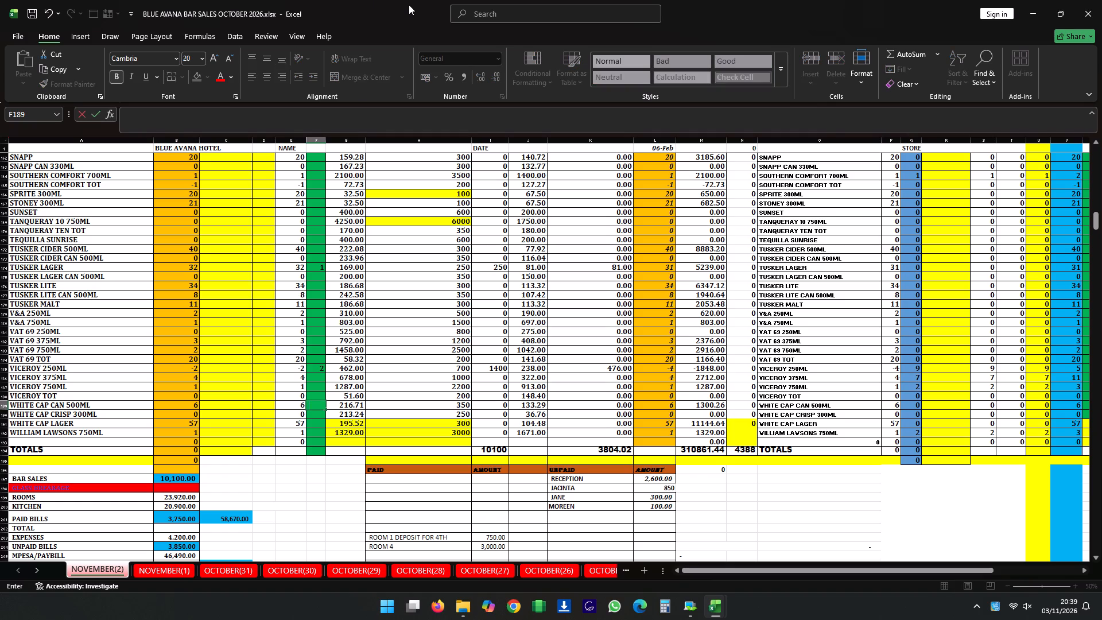
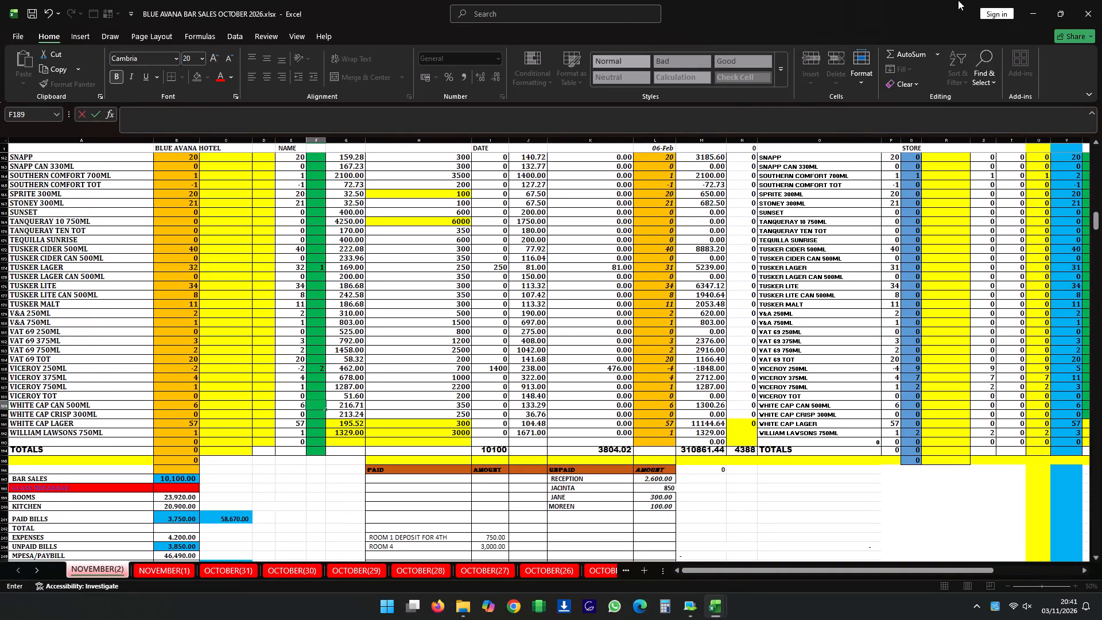
Close the BLUE AVANA BAR SALES OCTOBER 2026 workbook and discard its unsaved changes.
scroll(756, 511, down, 8)
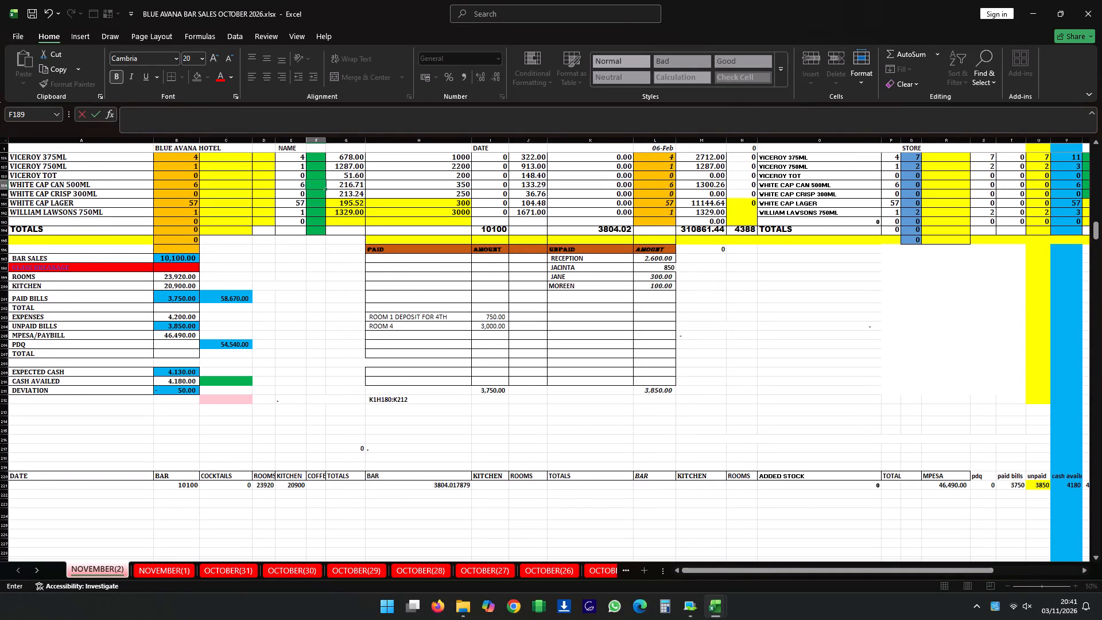
click(748, 344)
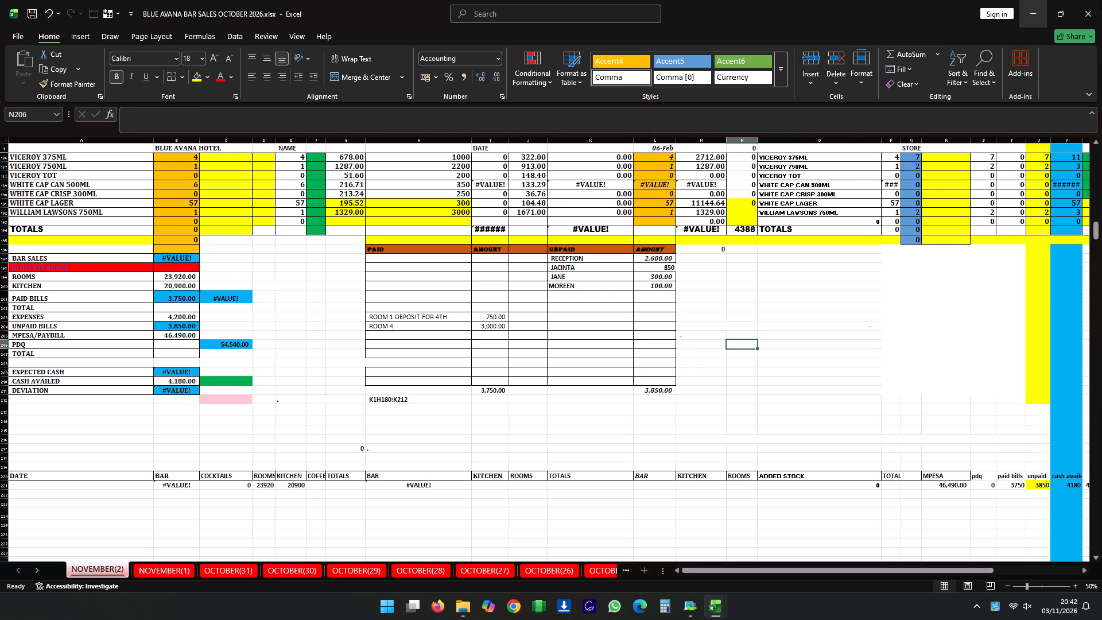
click(1077, 8)
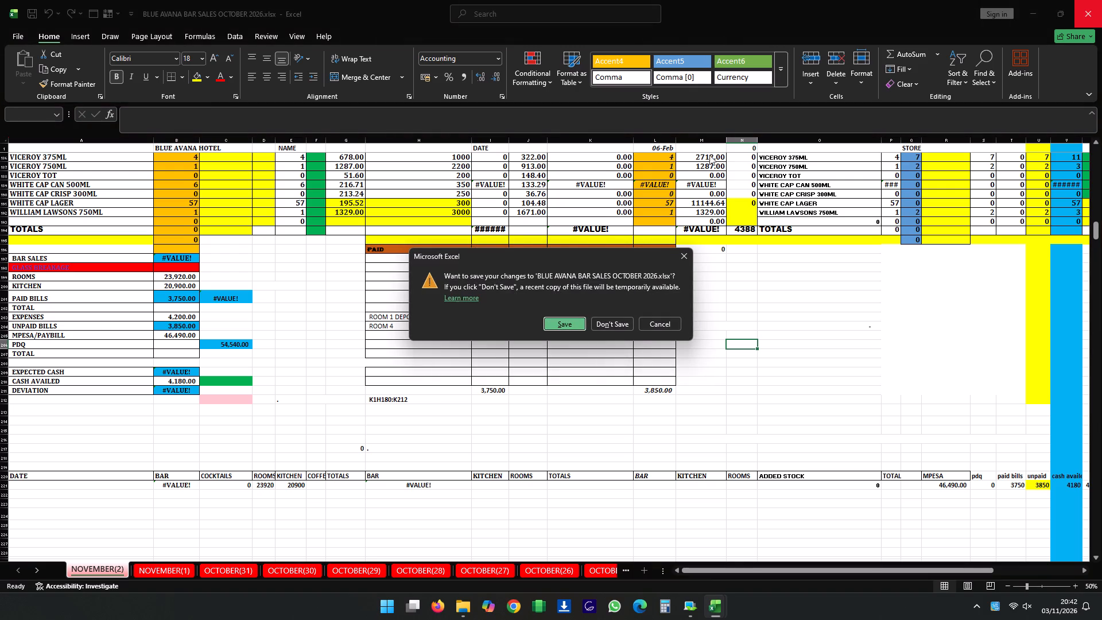
click(625, 328)
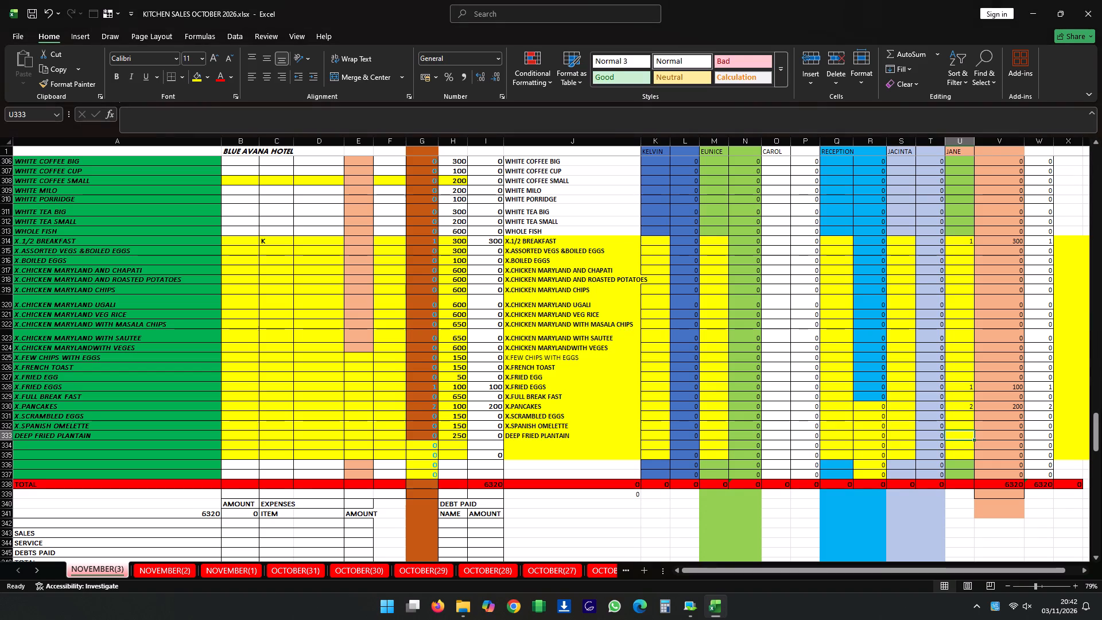
Set the kitchen sales workbook aside and reopen BLUE AVANA BAR SALES OCTOBER 2026.xlsx from the OCTOBER 2026 folder in File Explorer.
click(1034, 9)
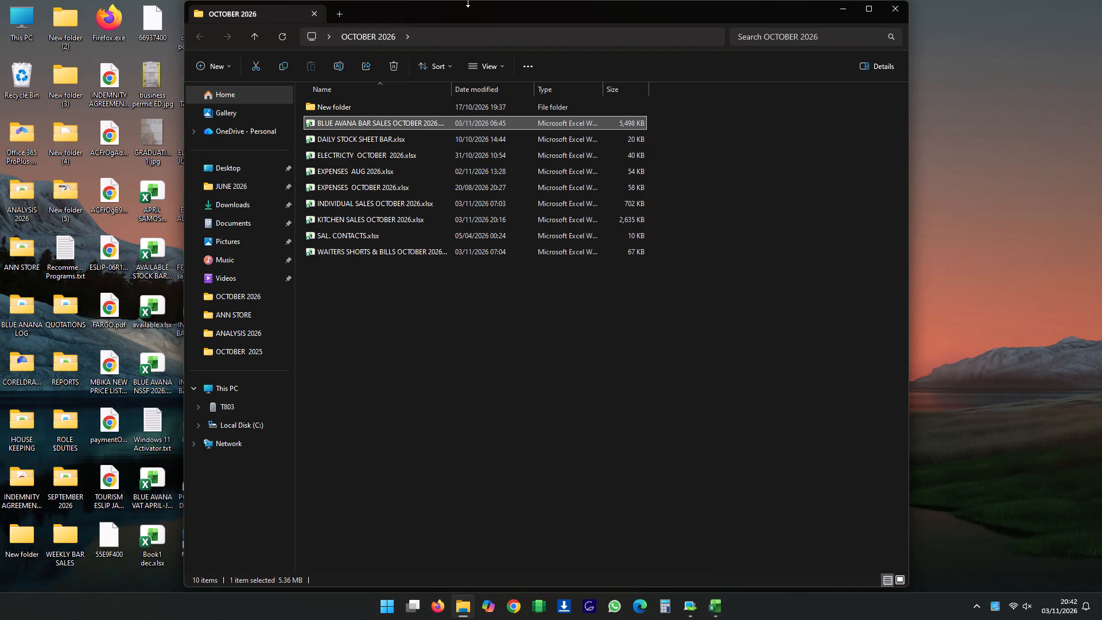
click(414, 229)
click(422, 130)
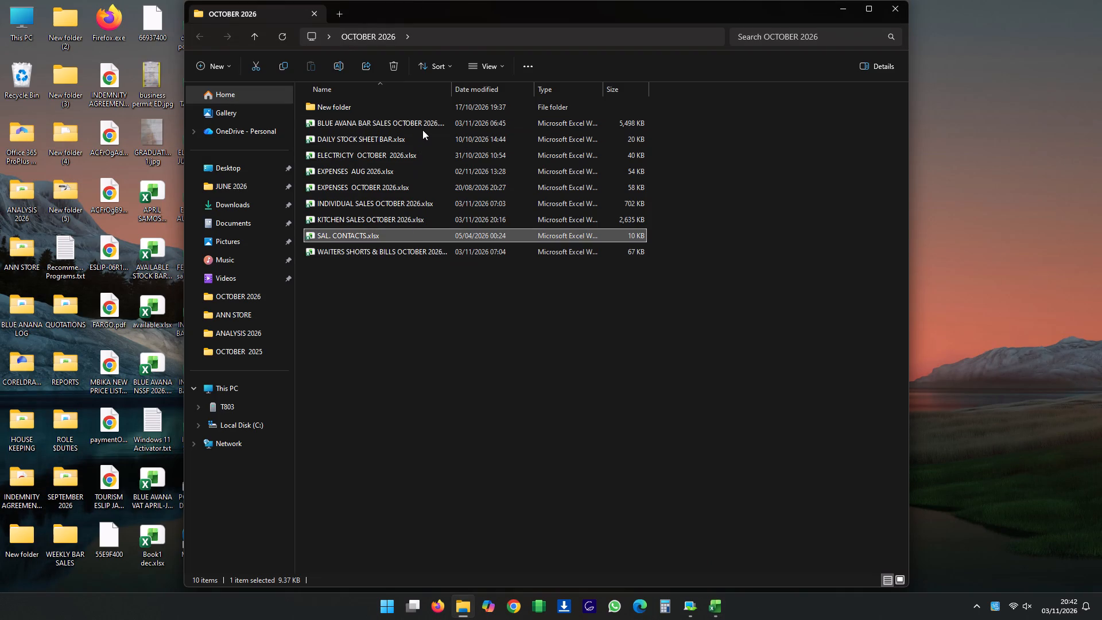
double_click(425, 127)
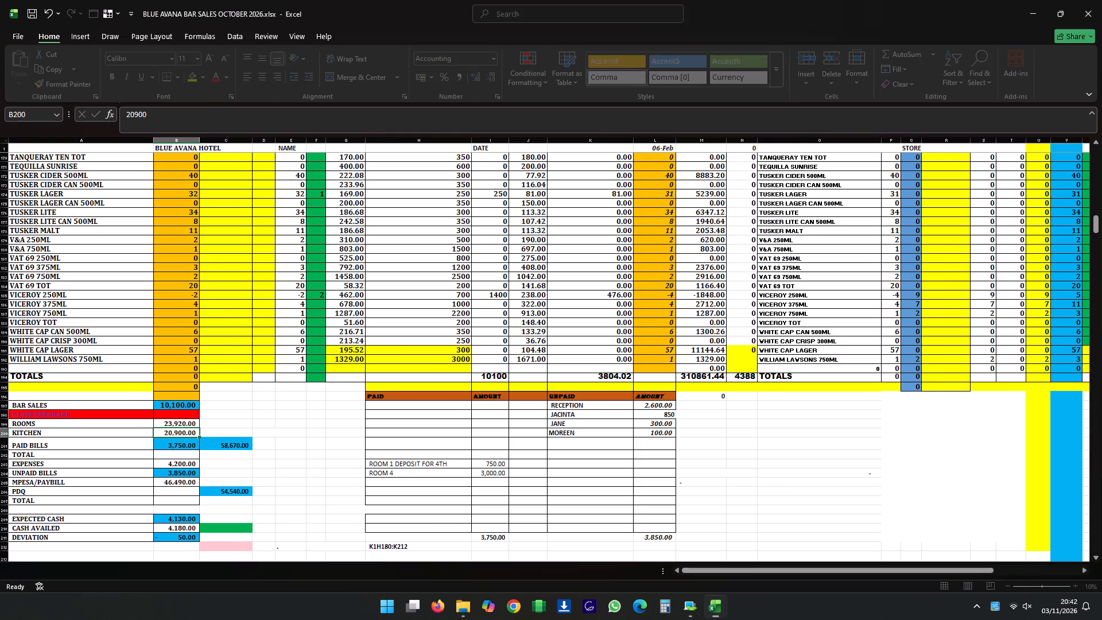
scroll(456, 387, down, 4)
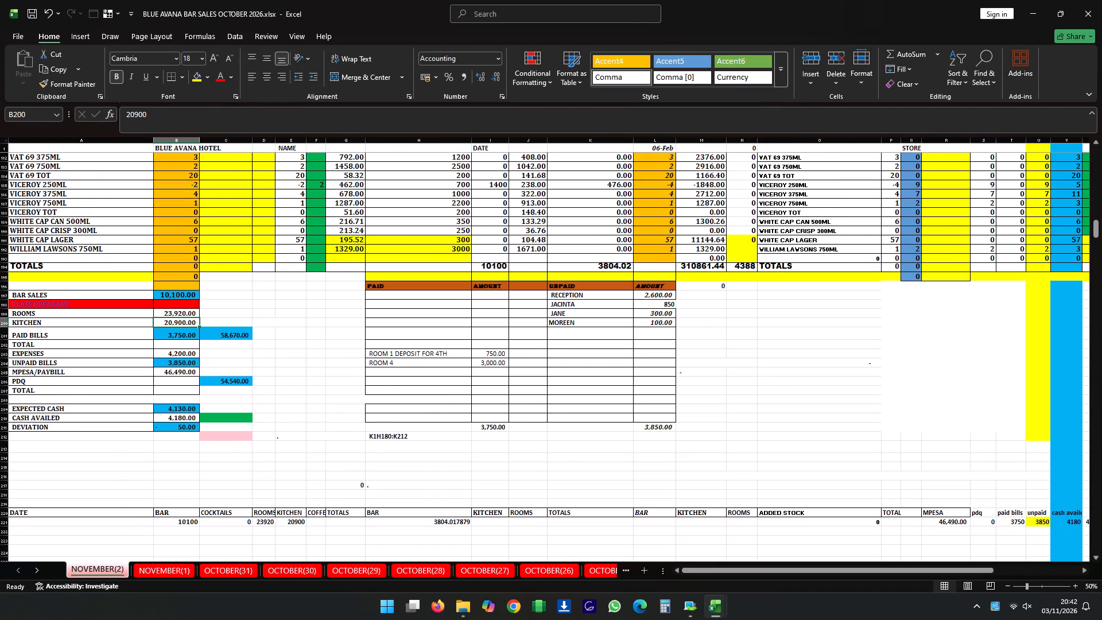
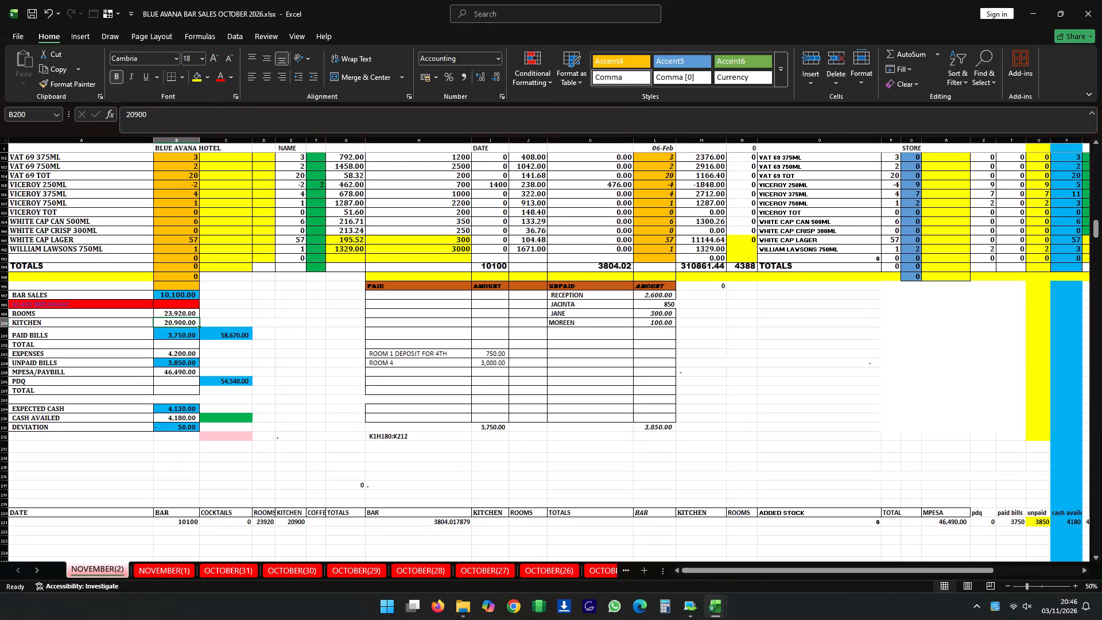
Minimize the open workbook windows and maximize the OCTOBER 2026 folder window in File Explorer.
scroll(233, 435, up, 1)
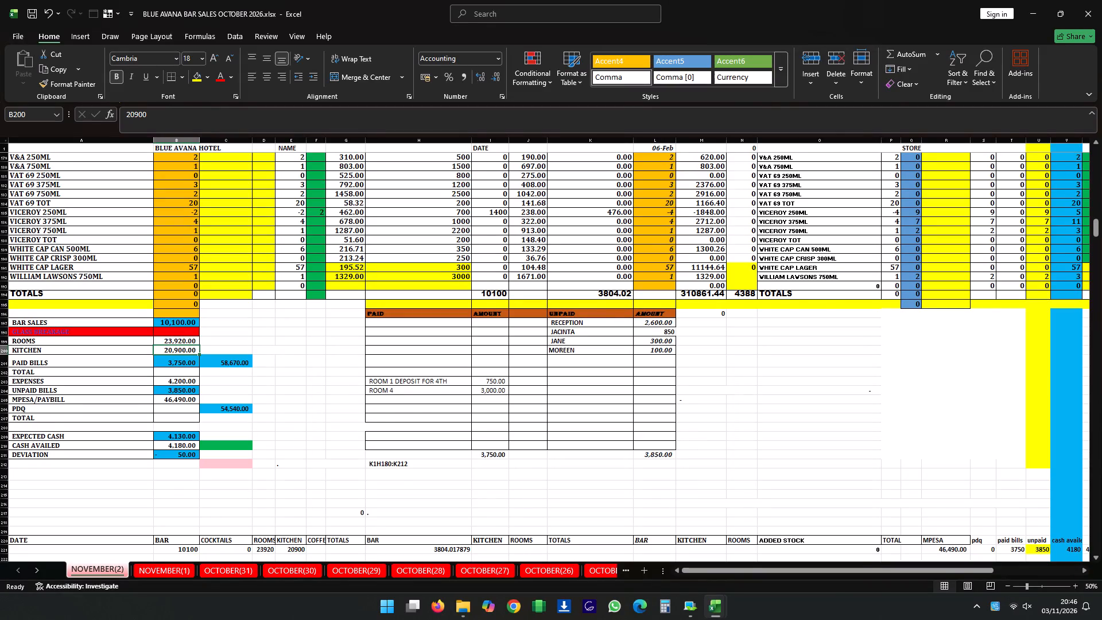
click(1022, 4)
click(1022, 4)
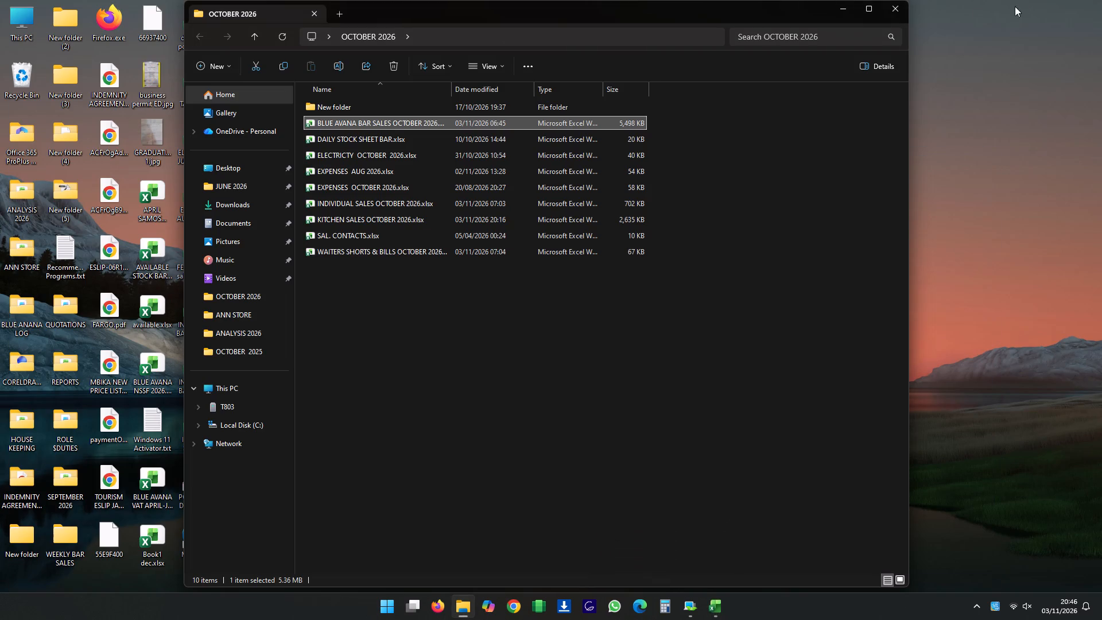
click(868, 7)
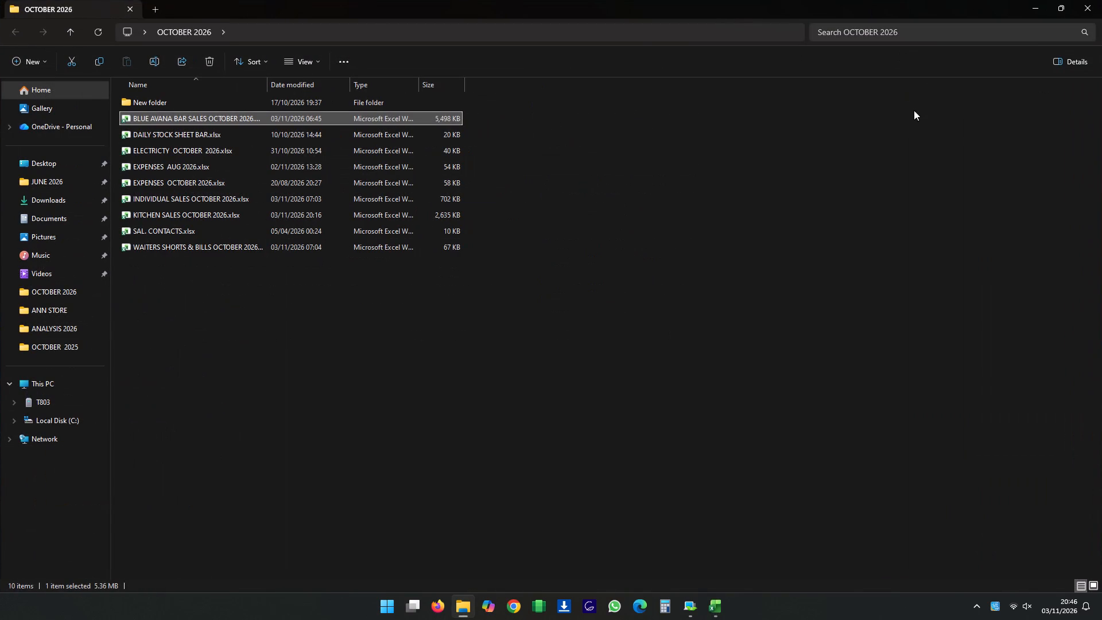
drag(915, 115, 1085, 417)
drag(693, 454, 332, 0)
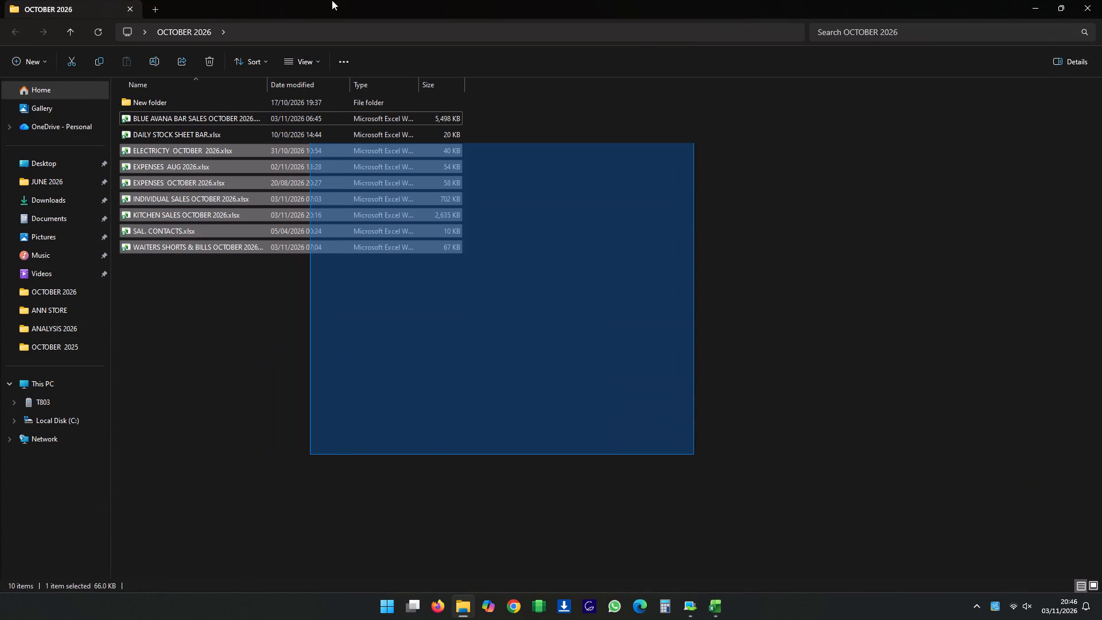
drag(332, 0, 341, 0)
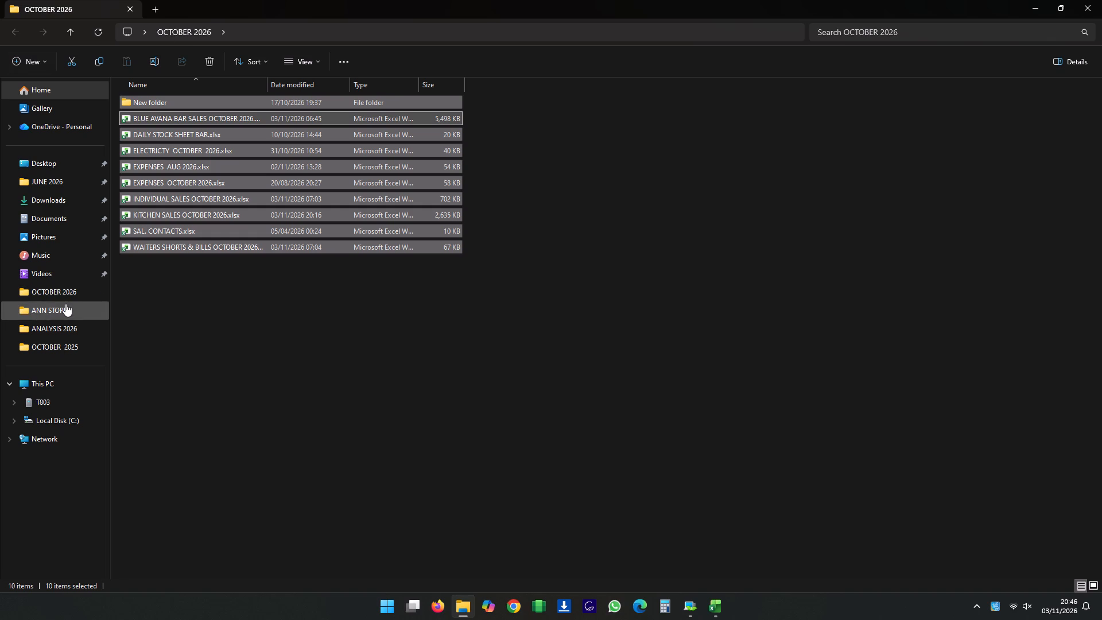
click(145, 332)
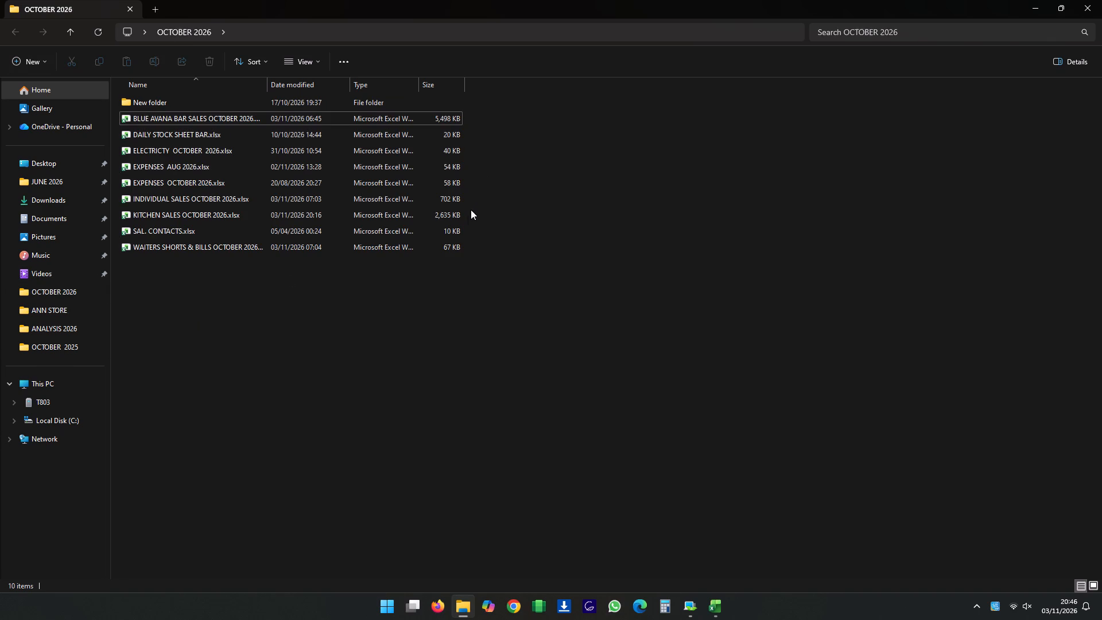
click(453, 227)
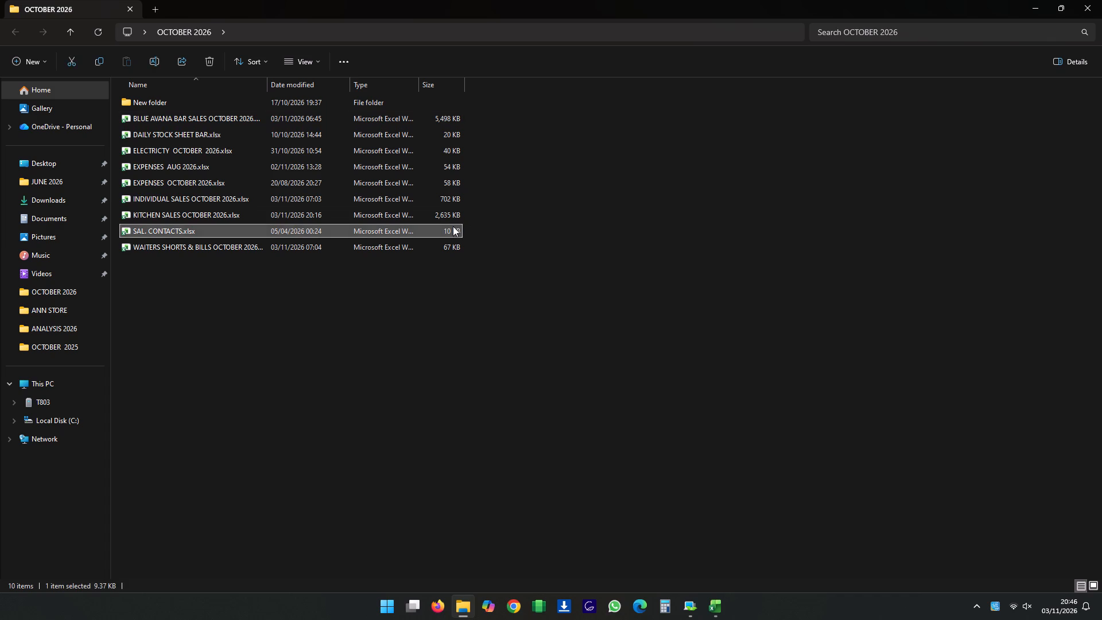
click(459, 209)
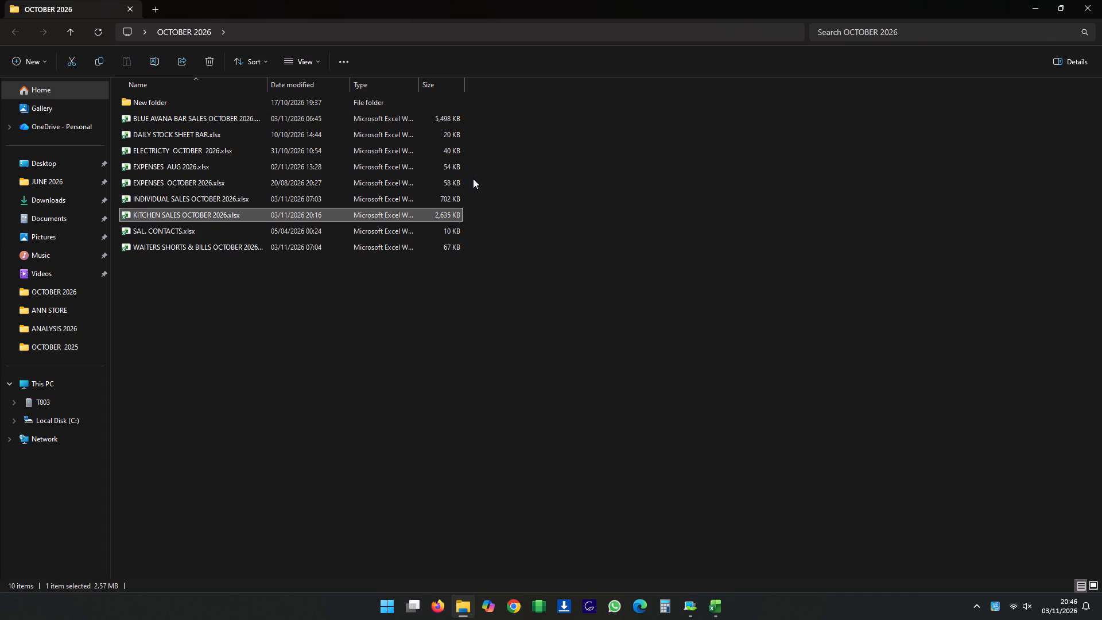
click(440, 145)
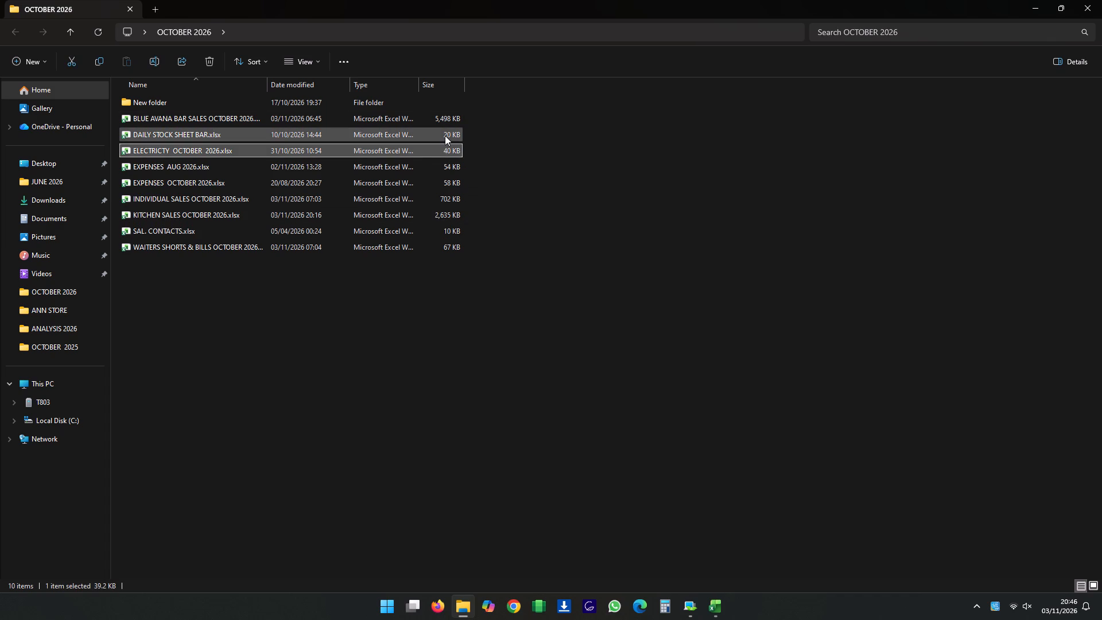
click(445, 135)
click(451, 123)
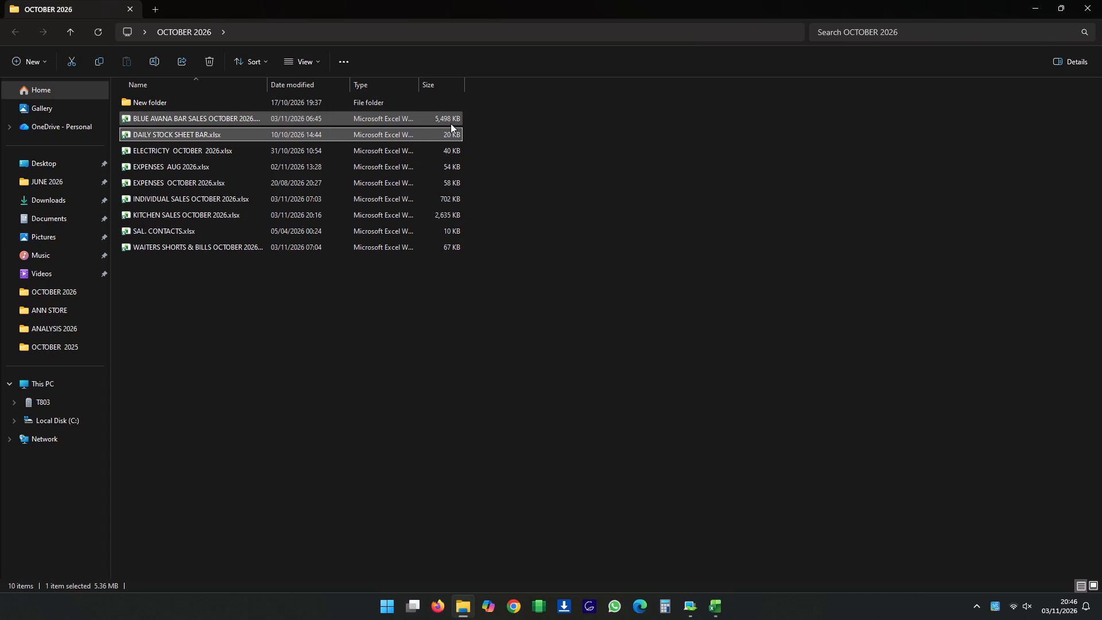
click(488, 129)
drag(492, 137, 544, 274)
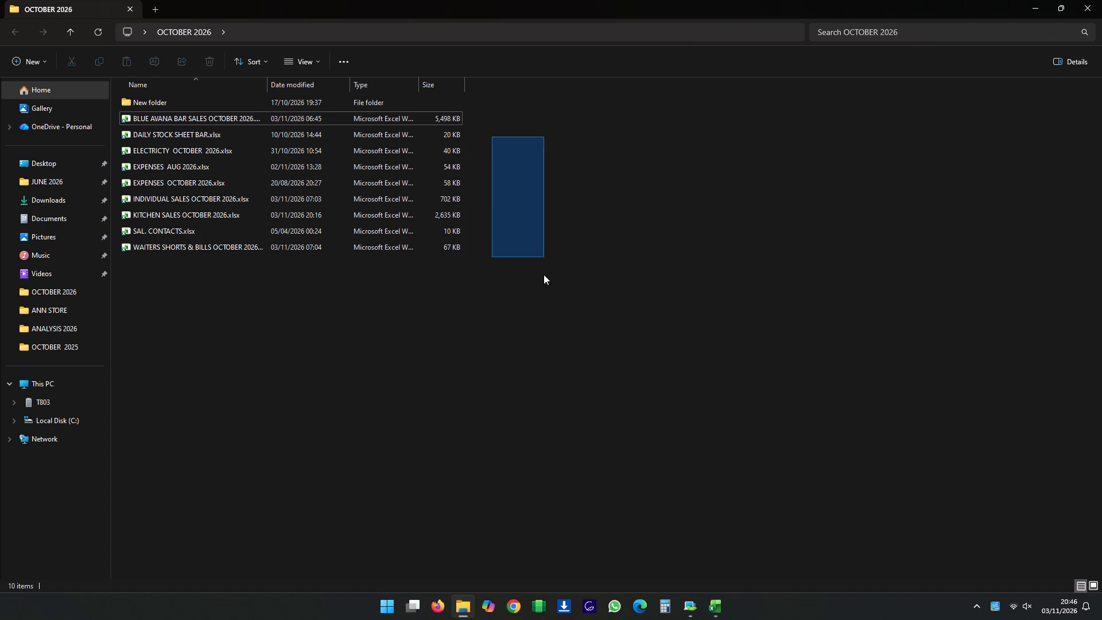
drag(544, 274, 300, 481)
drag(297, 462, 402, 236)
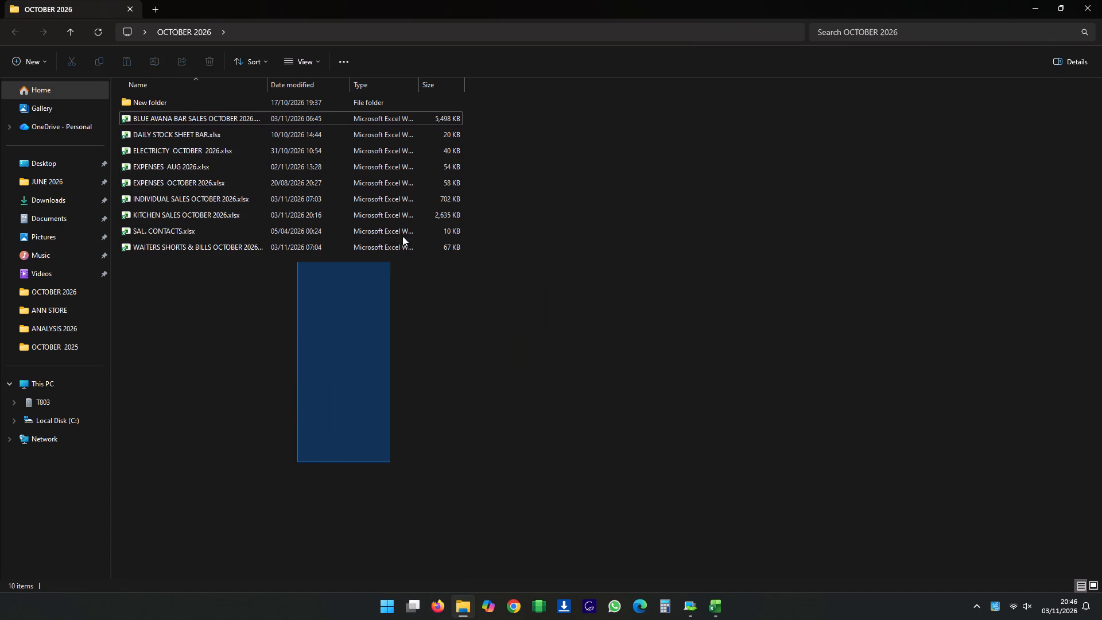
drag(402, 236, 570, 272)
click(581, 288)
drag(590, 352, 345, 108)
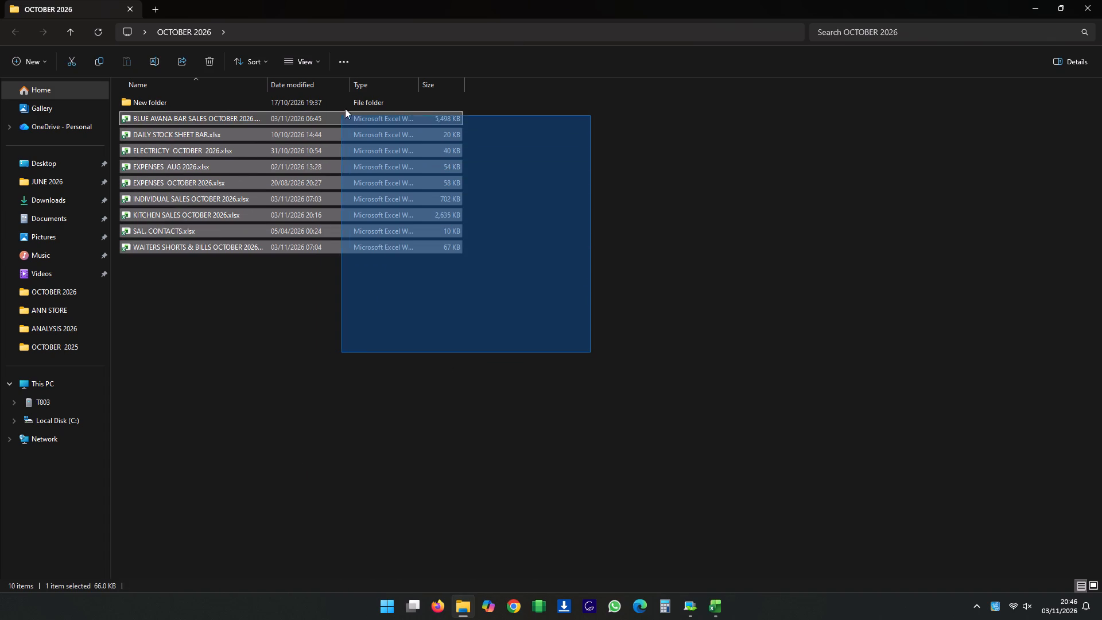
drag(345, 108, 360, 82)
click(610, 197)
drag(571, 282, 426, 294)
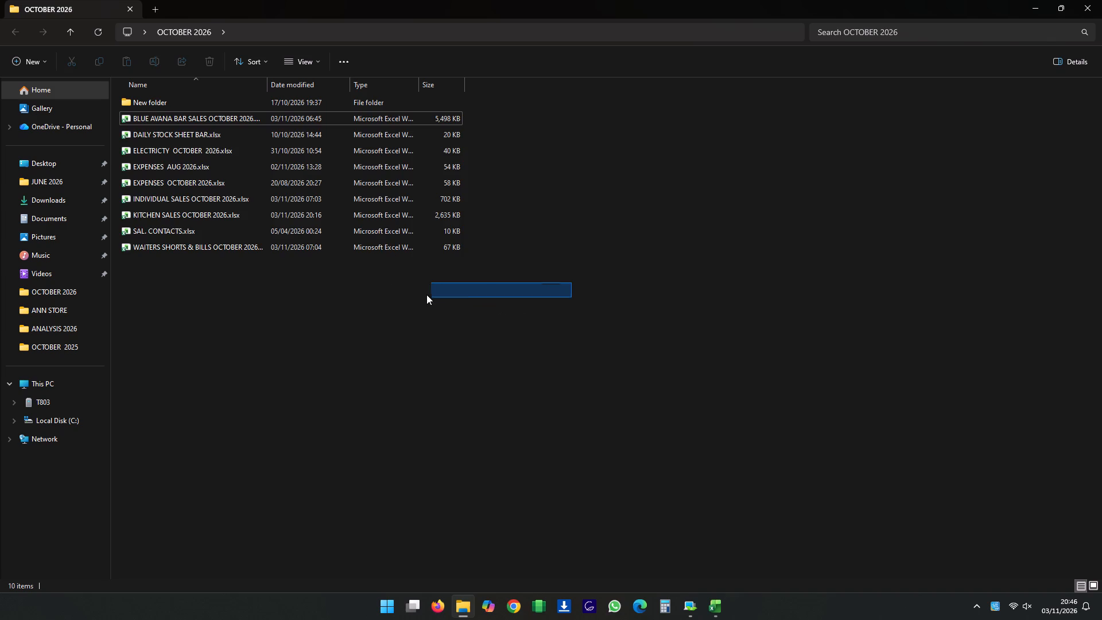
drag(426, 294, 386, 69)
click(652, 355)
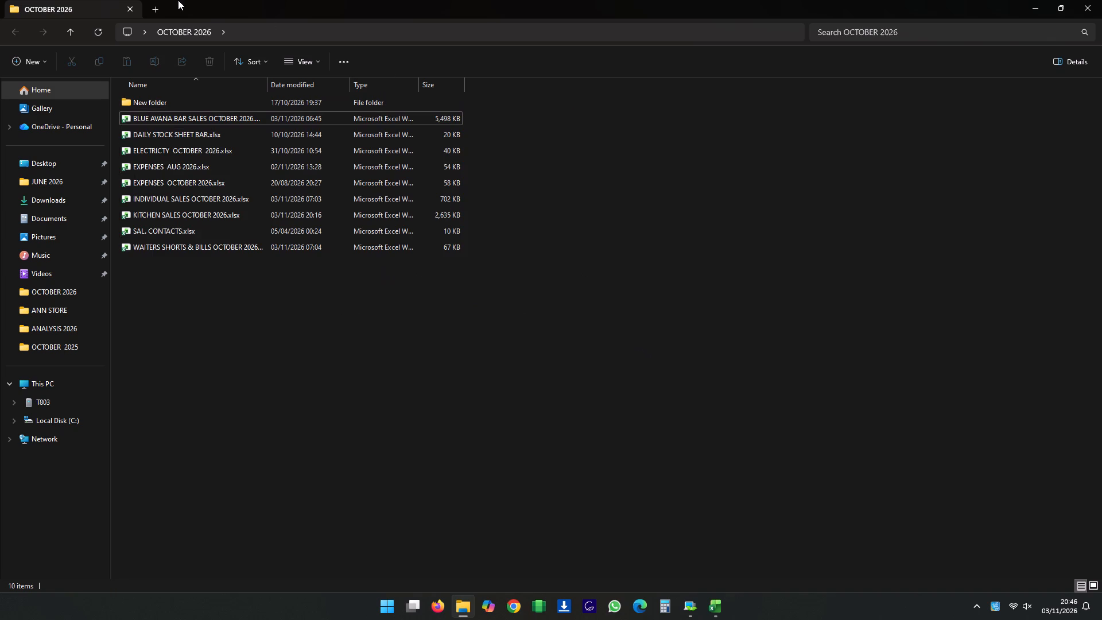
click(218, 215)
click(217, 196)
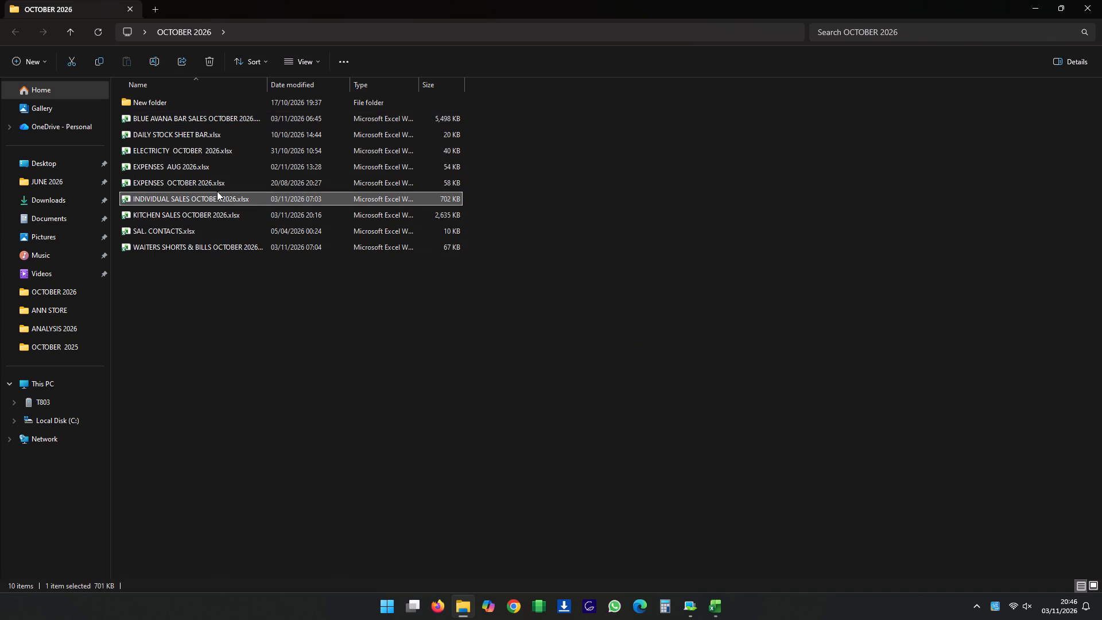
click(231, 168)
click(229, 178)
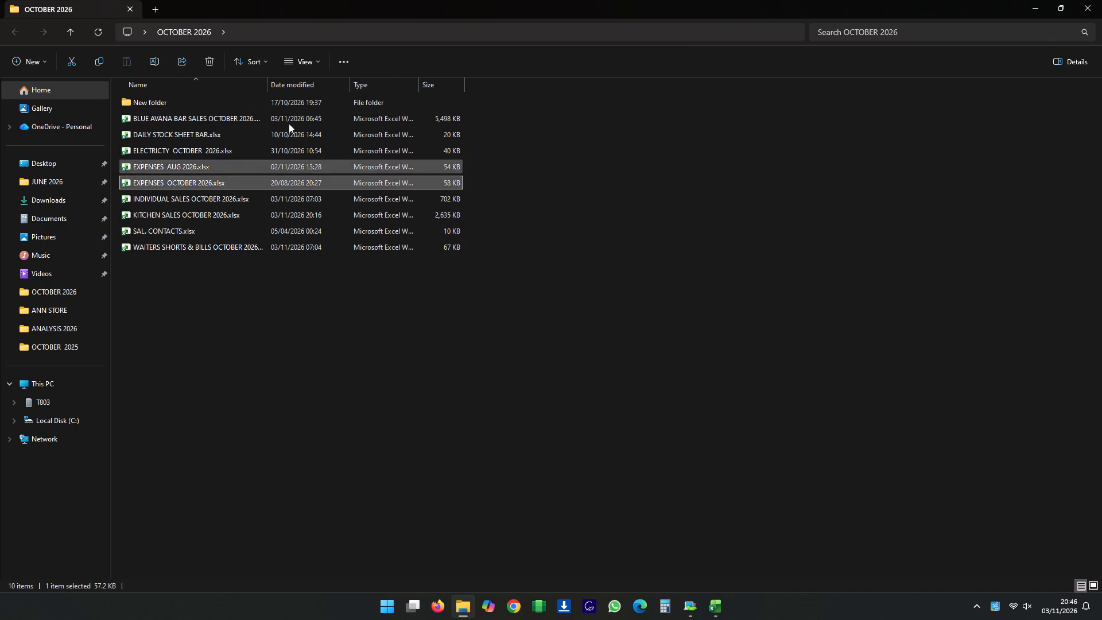
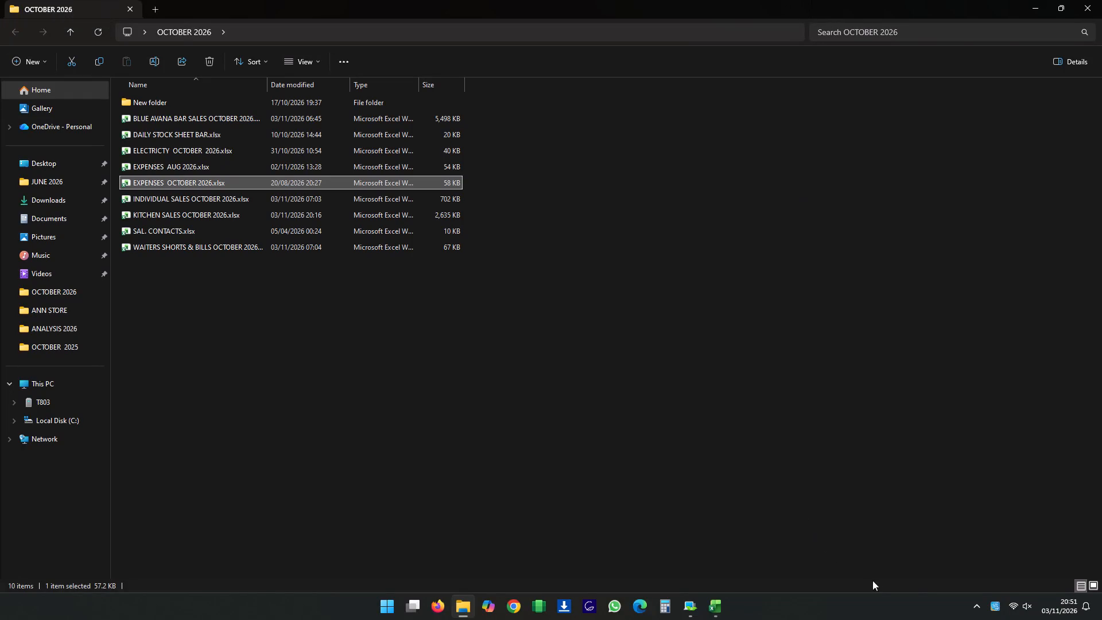
Check the computer's Wi-Fi connection and mobile hotspot status in the quick settings, and return to the OCTOBER 2026 folder.
click(1018, 618)
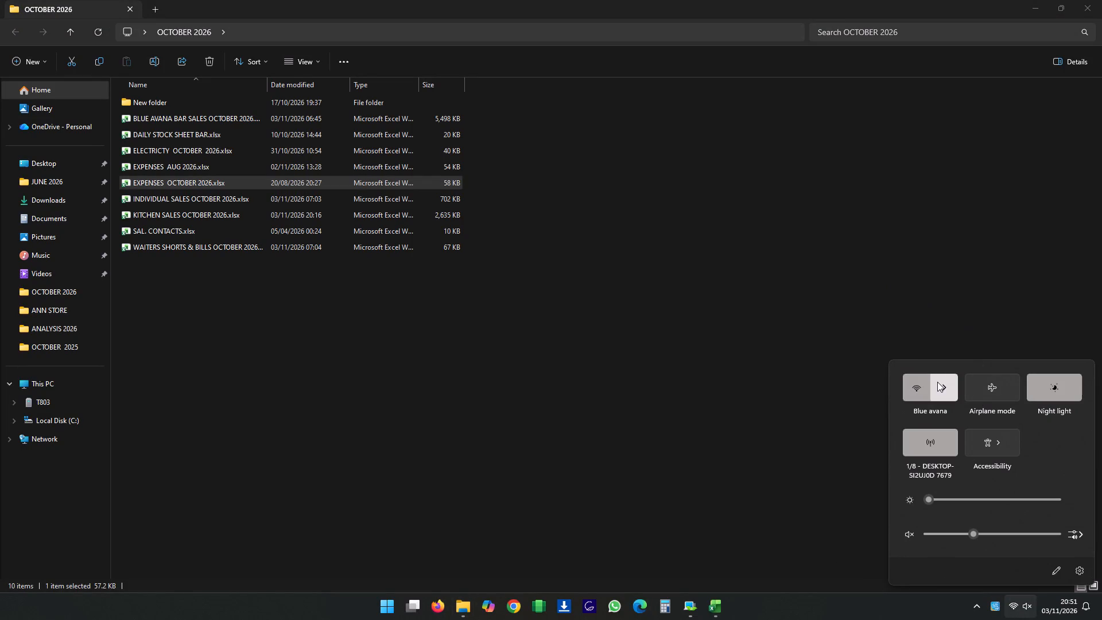
click(937, 382)
click(904, 371)
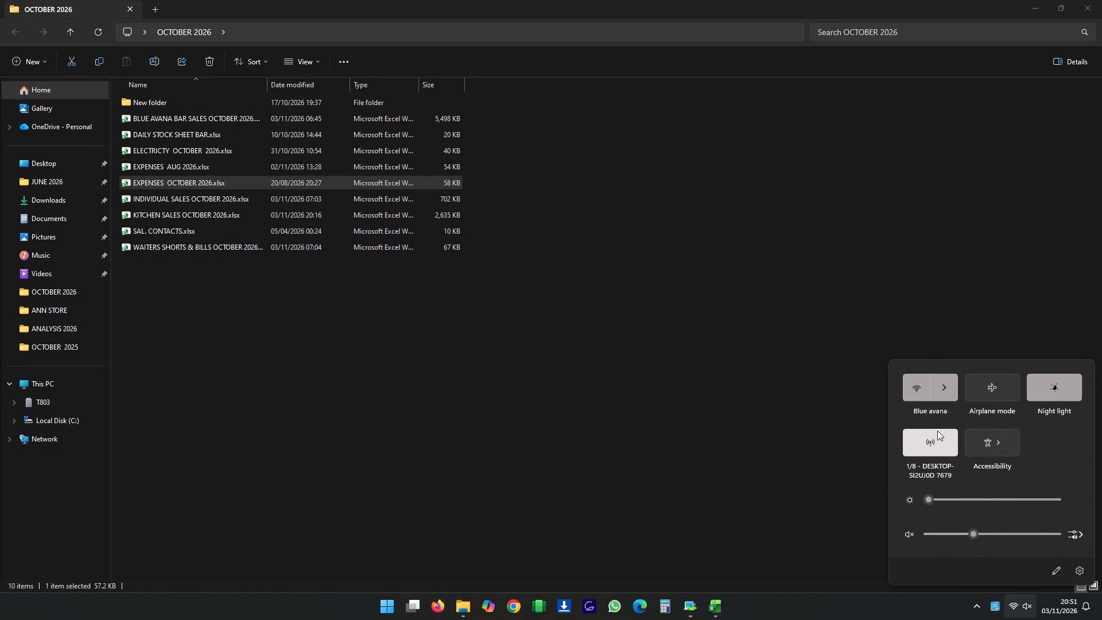
click(688, 444)
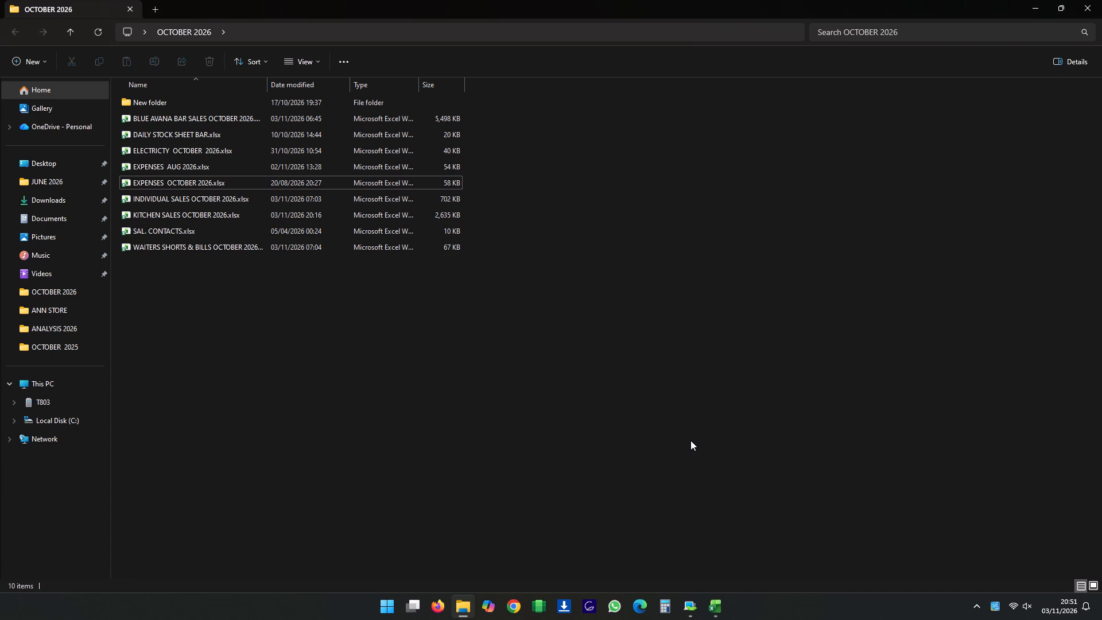